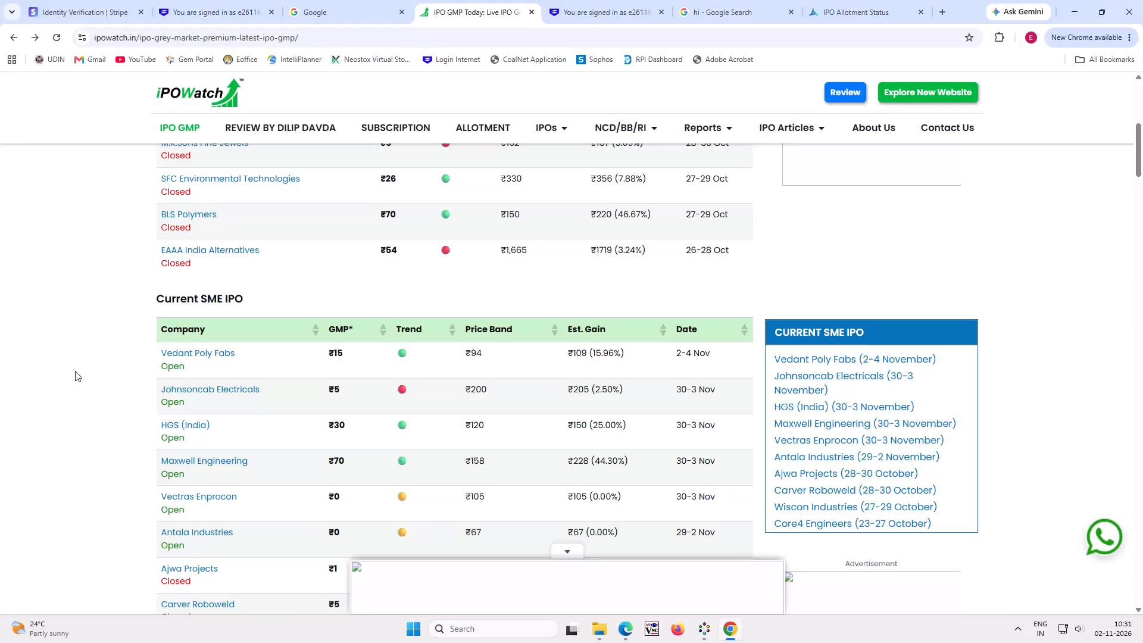
# Open the Metrics Scheme Rating workbook from the desktop folder for the monthly CCTV report to HQ.
pyautogui.click(942, 11)
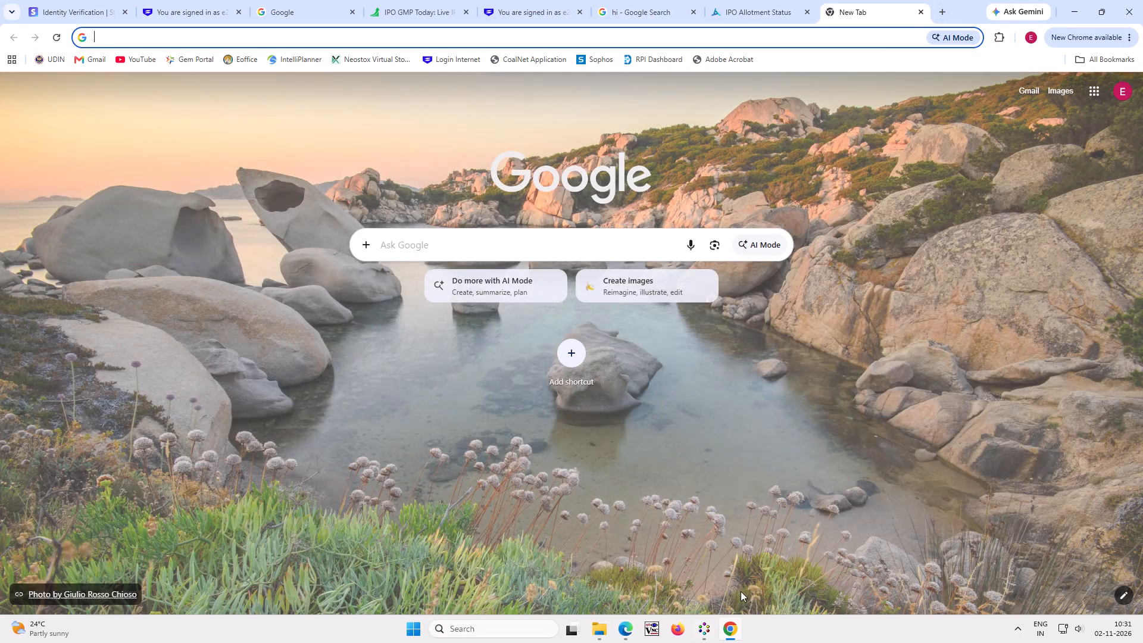
pyautogui.click(1070, 1)
pyautogui.click(1070, 1)
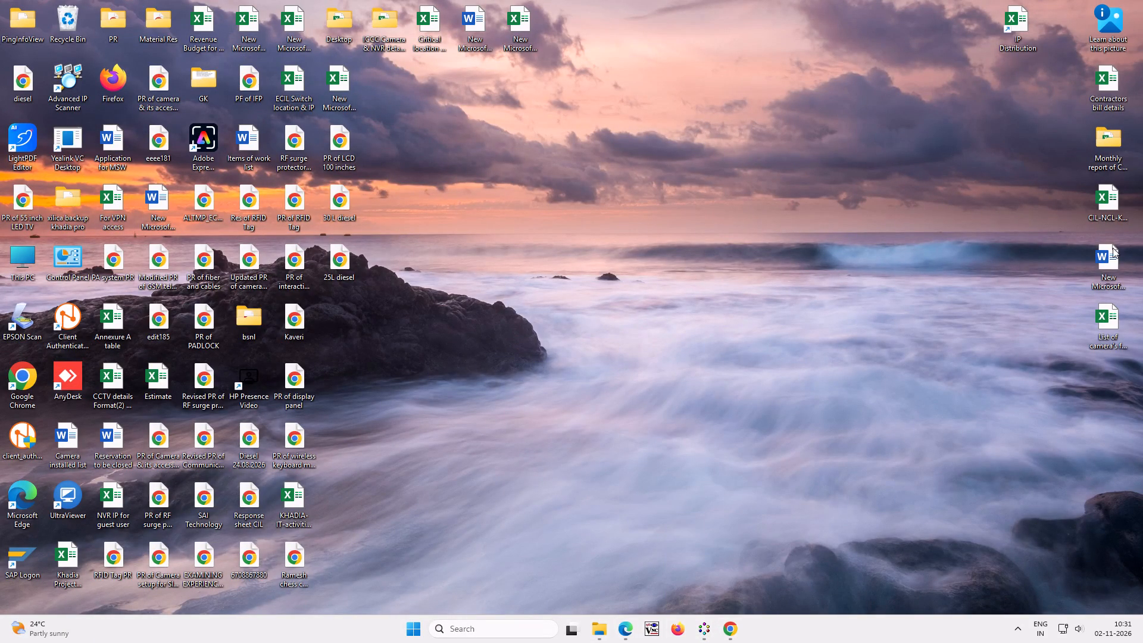
pyautogui.doubleClick(1096, 135)
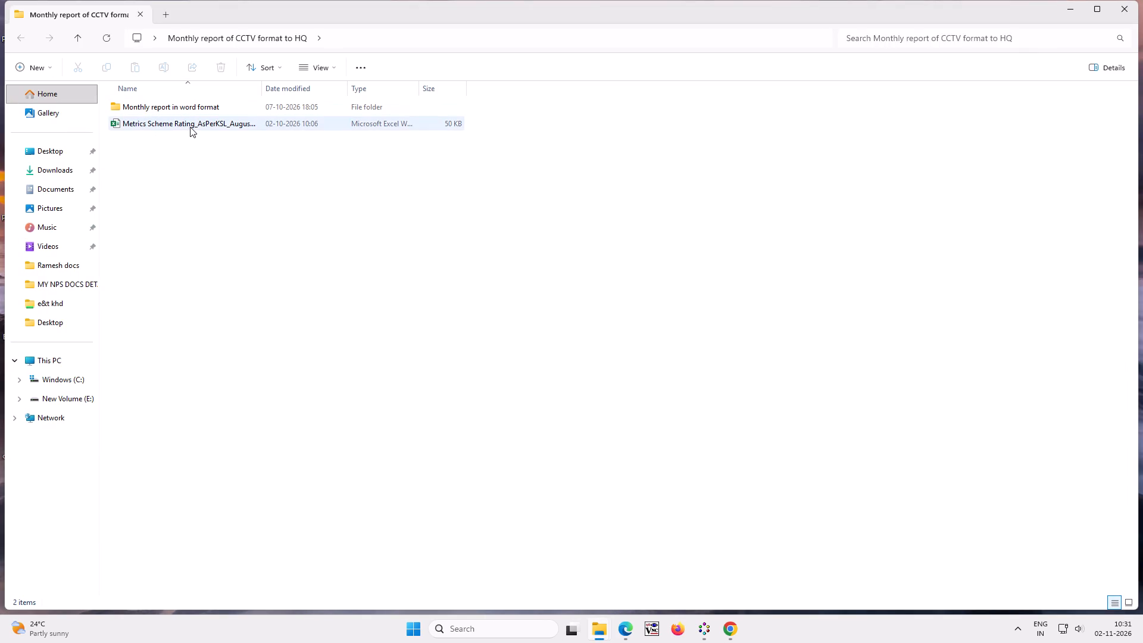
pyautogui.doubleClick(190, 127)
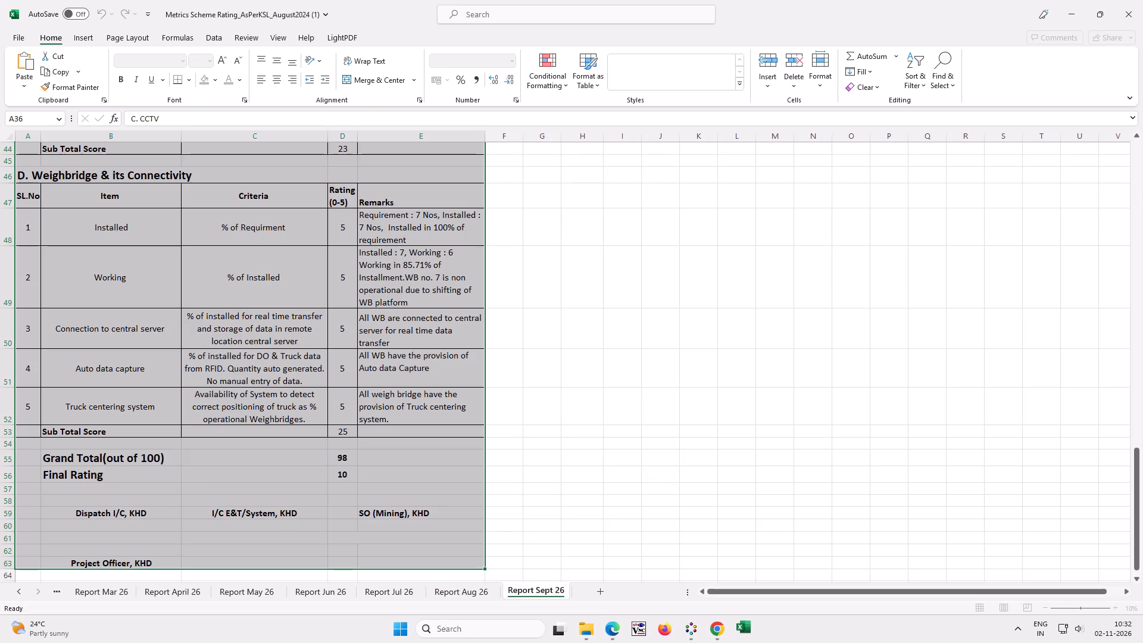
# Change the month in the Report Sept 26 sheet's heading to Oct, keeping the year 2026.
pyautogui.scroll(1, 555, 436)
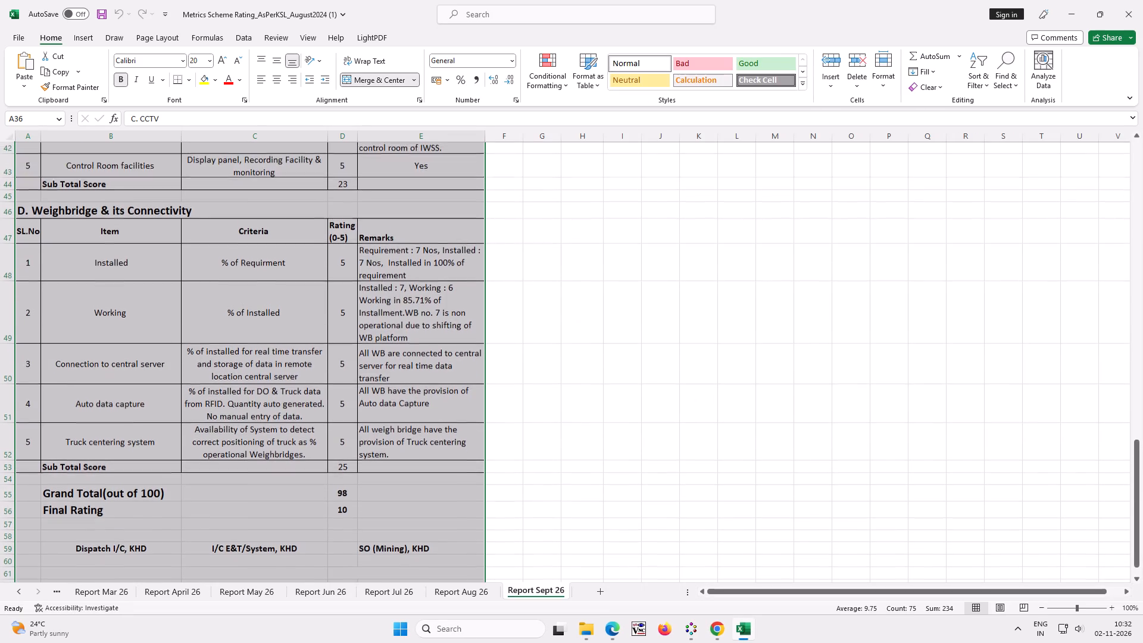
pyautogui.scroll(-10, 558, 436)
pyautogui.scroll(6, 558, 436)
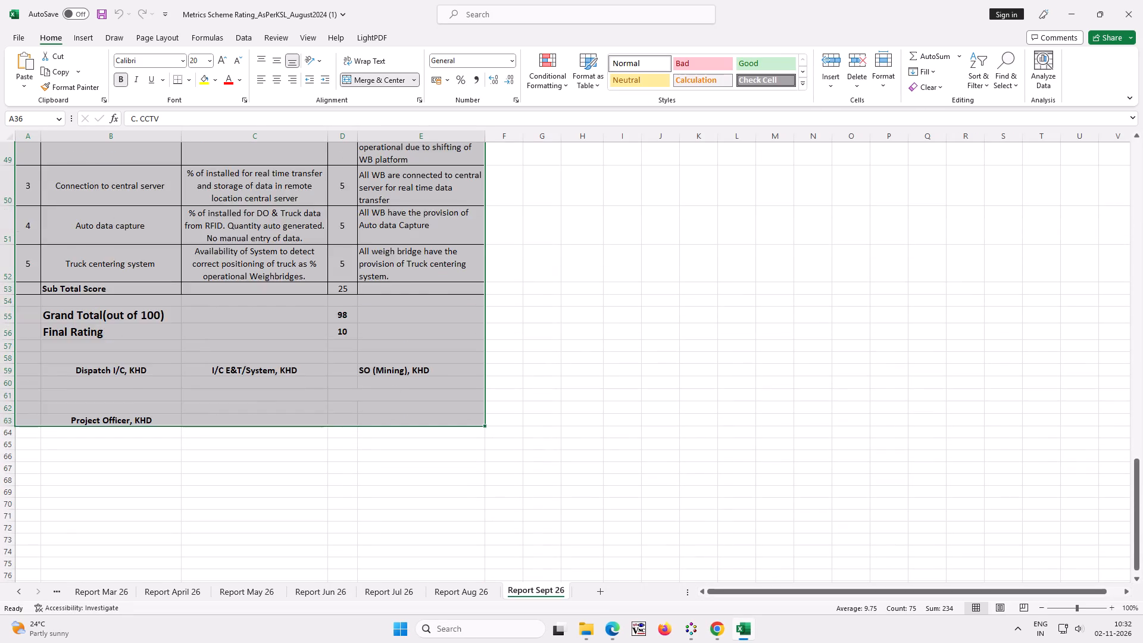
pyautogui.scroll(20, 558, 436)
pyautogui.scroll(20, 558, 436)
pyautogui.scroll(2, 558, 436)
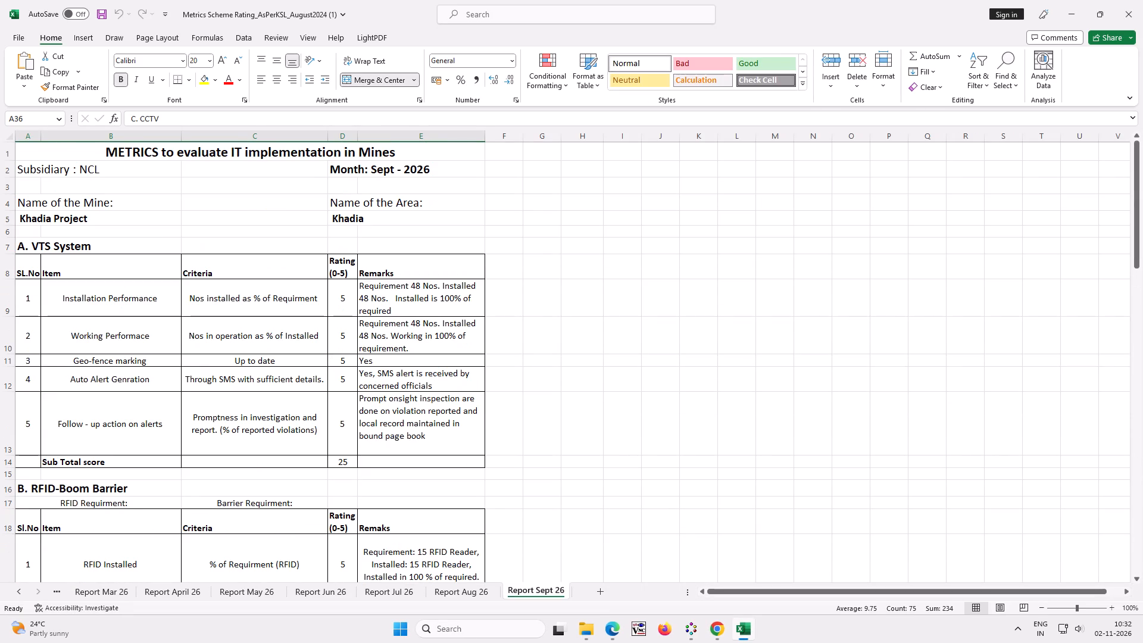
pyautogui.click(393, 166)
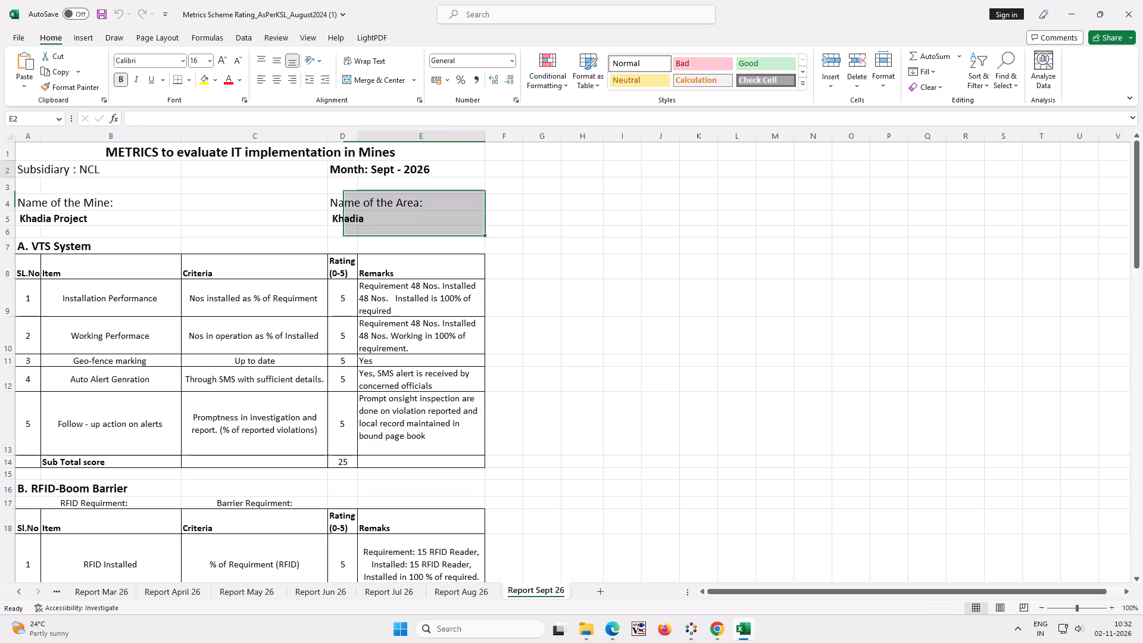
pyautogui.click(347, 168)
pyautogui.click(174, 116)
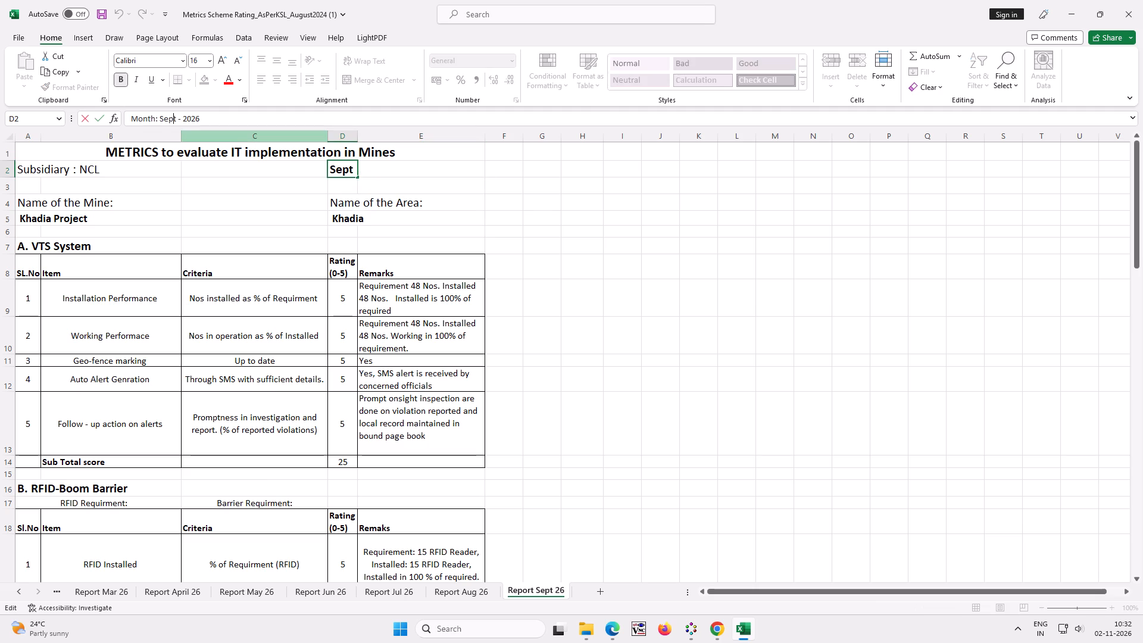
pyautogui.press('Right')
pyautogui.press('BackSpace')
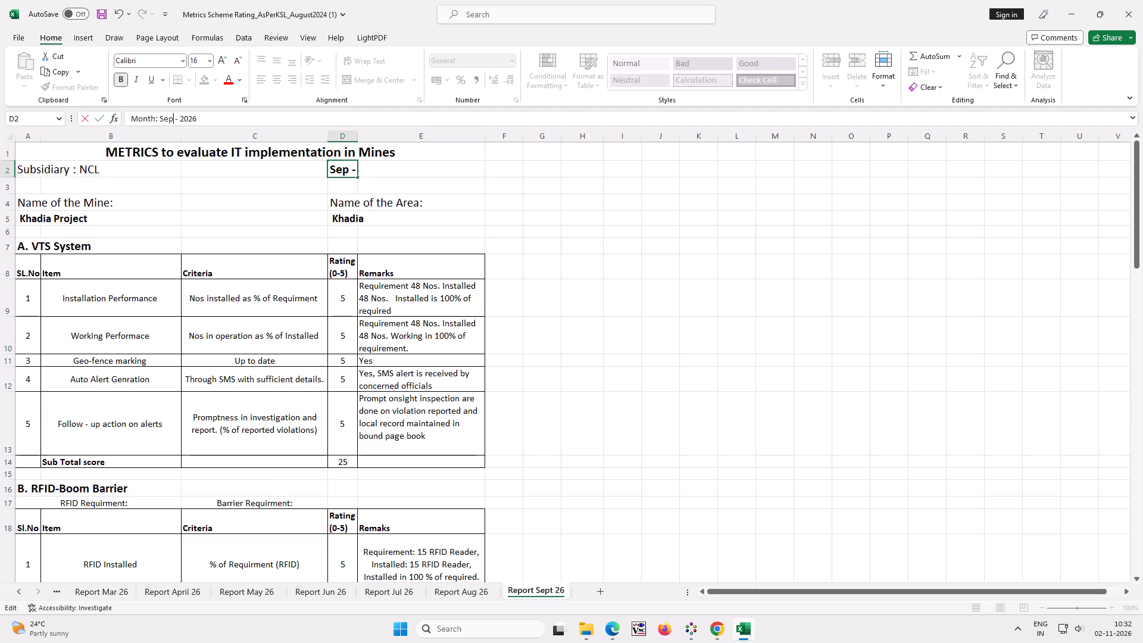
pyautogui.press('BackSpace')
pyautogui.press('BackSpace')
pyautogui.press('BackSpace')
pyautogui.write('Oct')
pyautogui.click(537, 230)
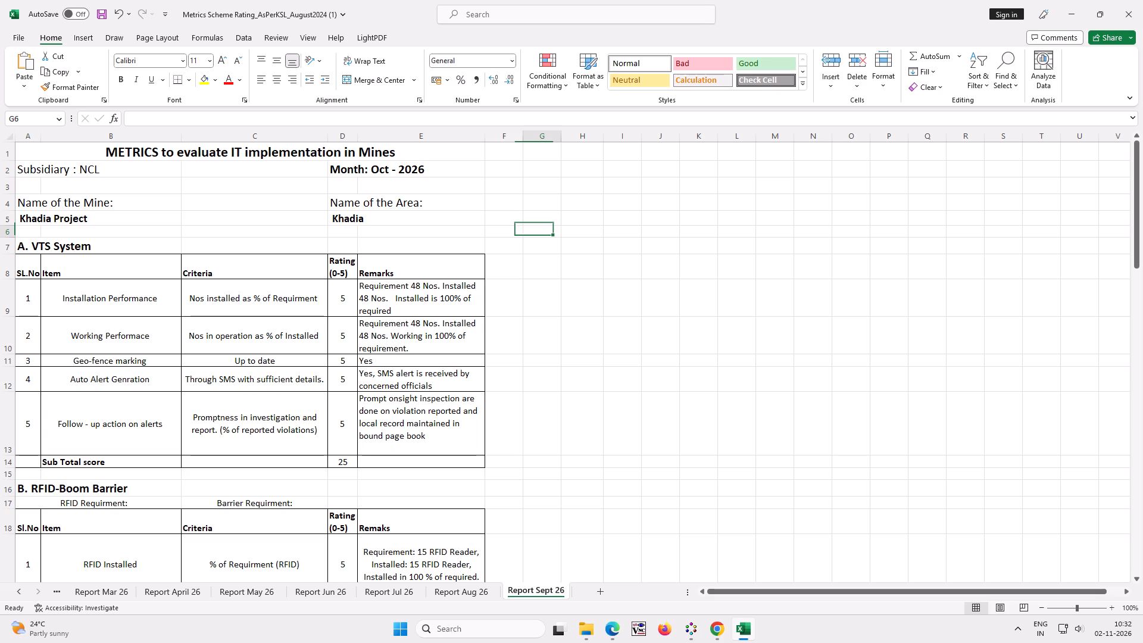
# Switch to Chrome and load the ncl.cilvts.in vehicle tracking site in the empty tab.
pyautogui.scroll(-2, 171, 307)
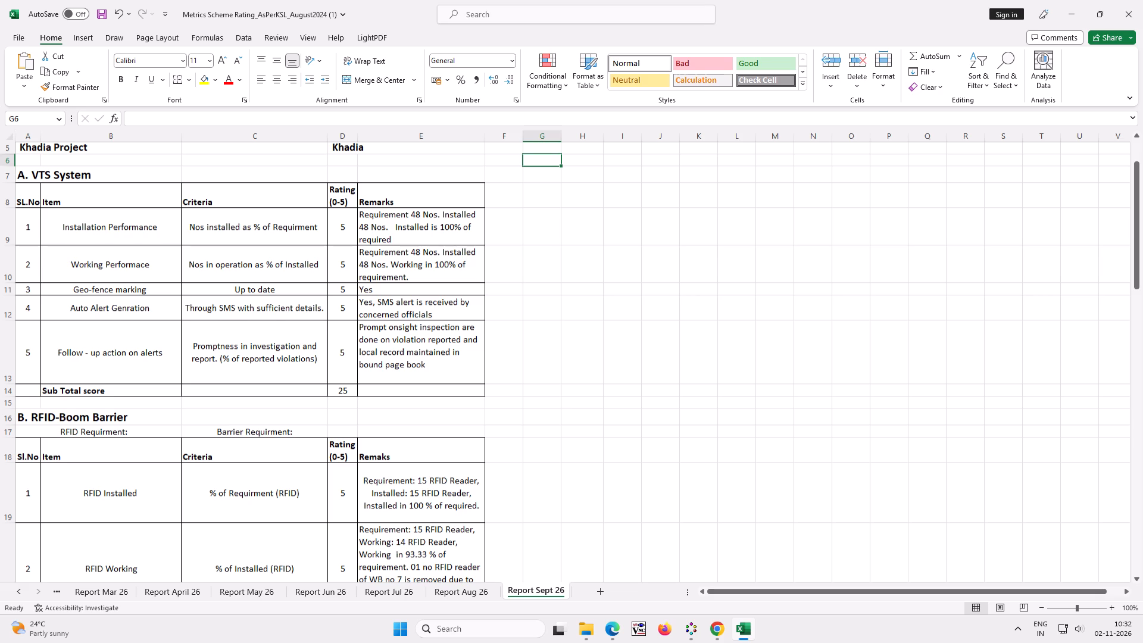
pyautogui.click(724, 553)
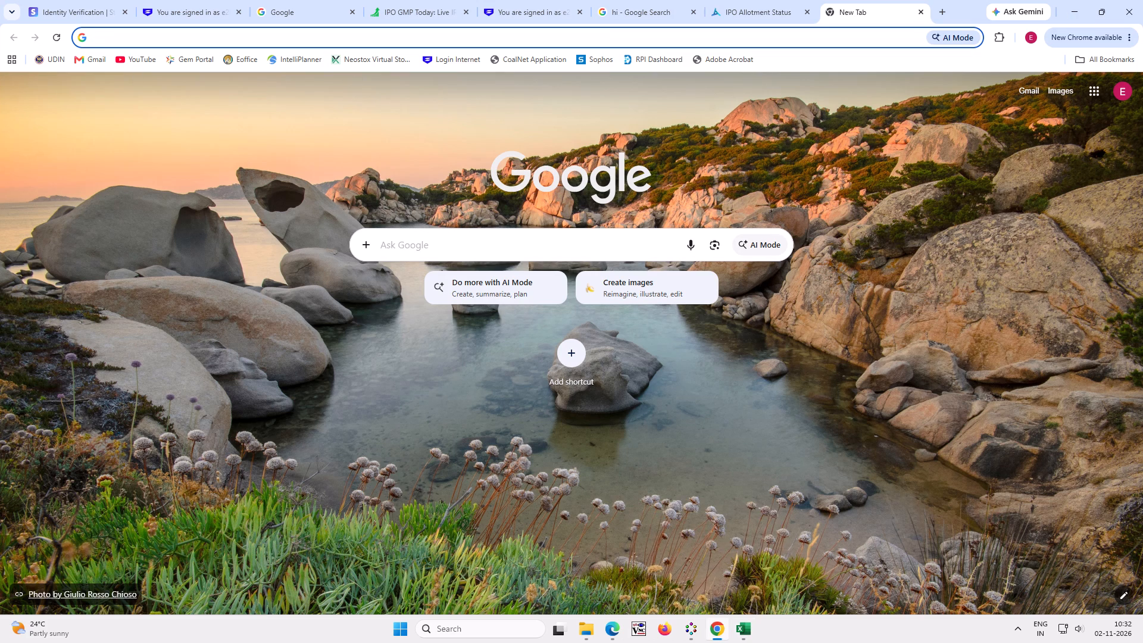
pyautogui.write('ncl.c')
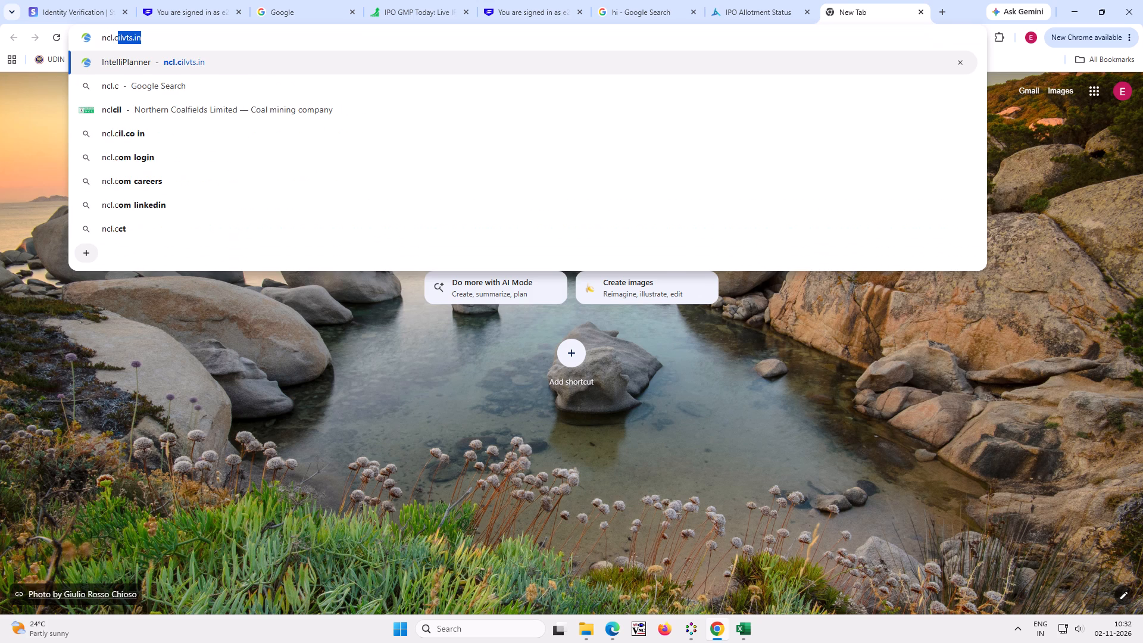
pyautogui.press('Right')
pyautogui.press('Return')
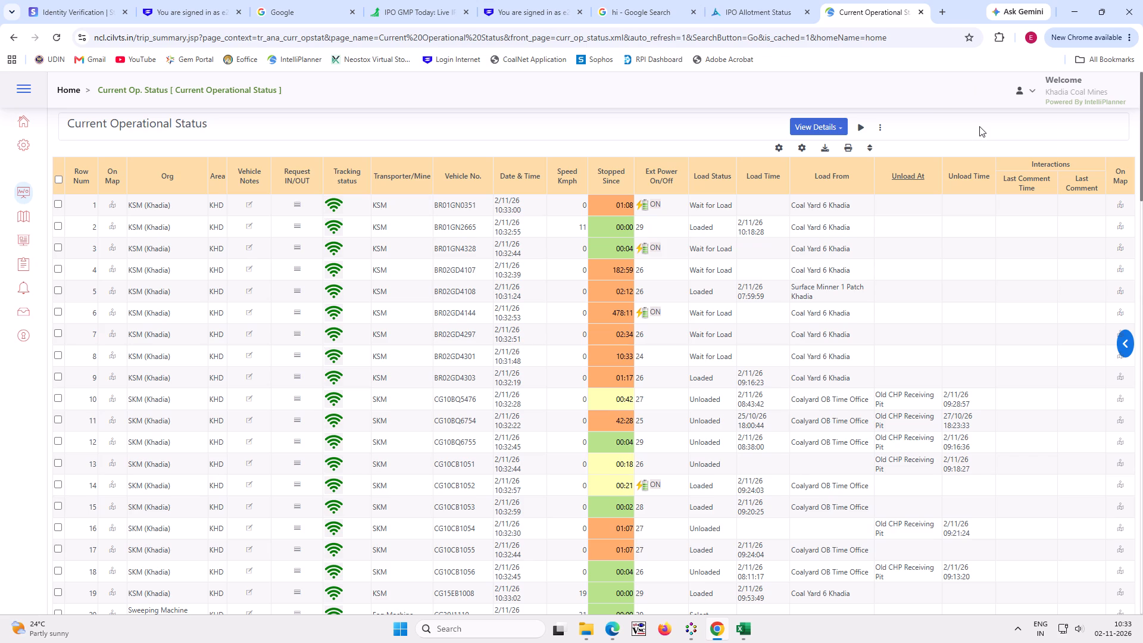
# Filter the Current Operational Status report by the organisation SKM (Khadia) and check its vehicle list to the last row.
pyautogui.click(241, 122)
pyautogui.click(214, 178)
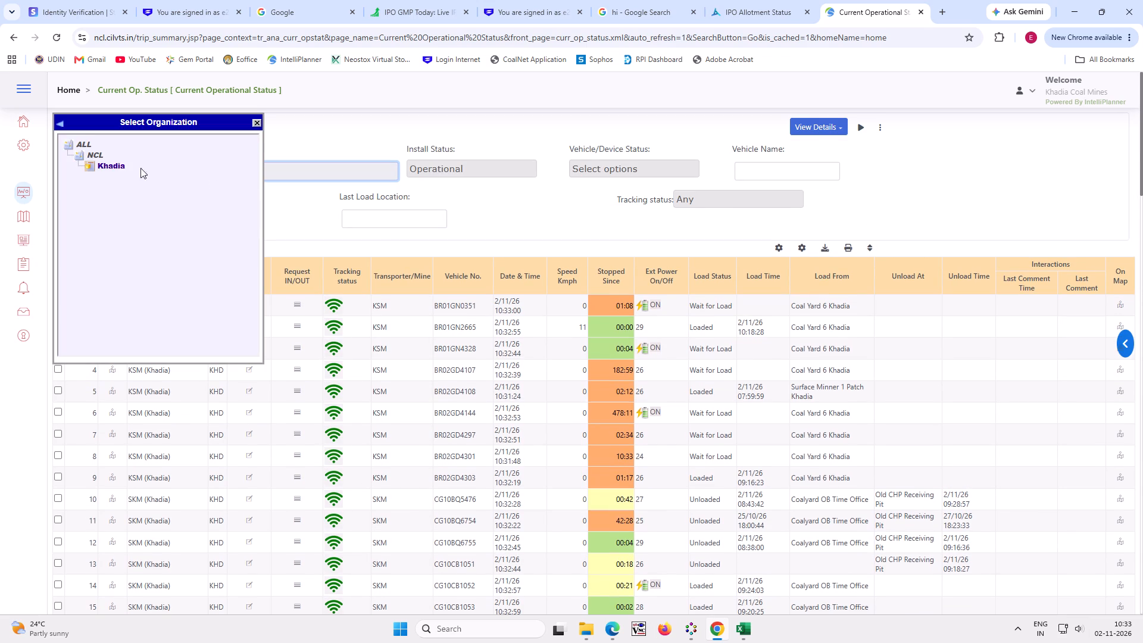
pyautogui.click(108, 164)
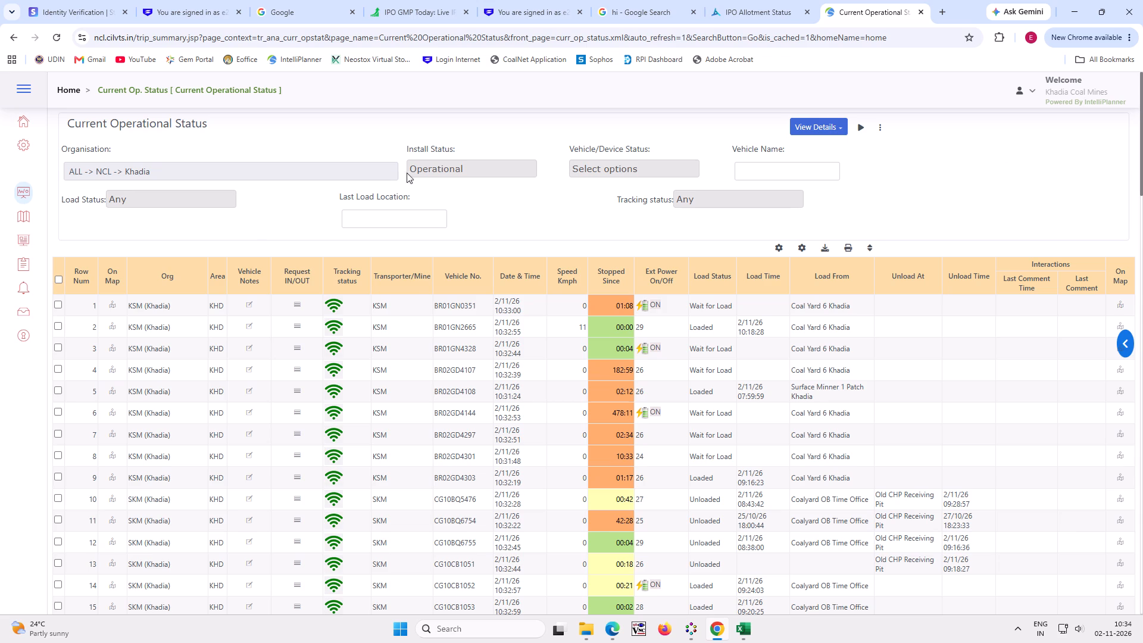
pyautogui.click(207, 178)
pyautogui.click(99, 166)
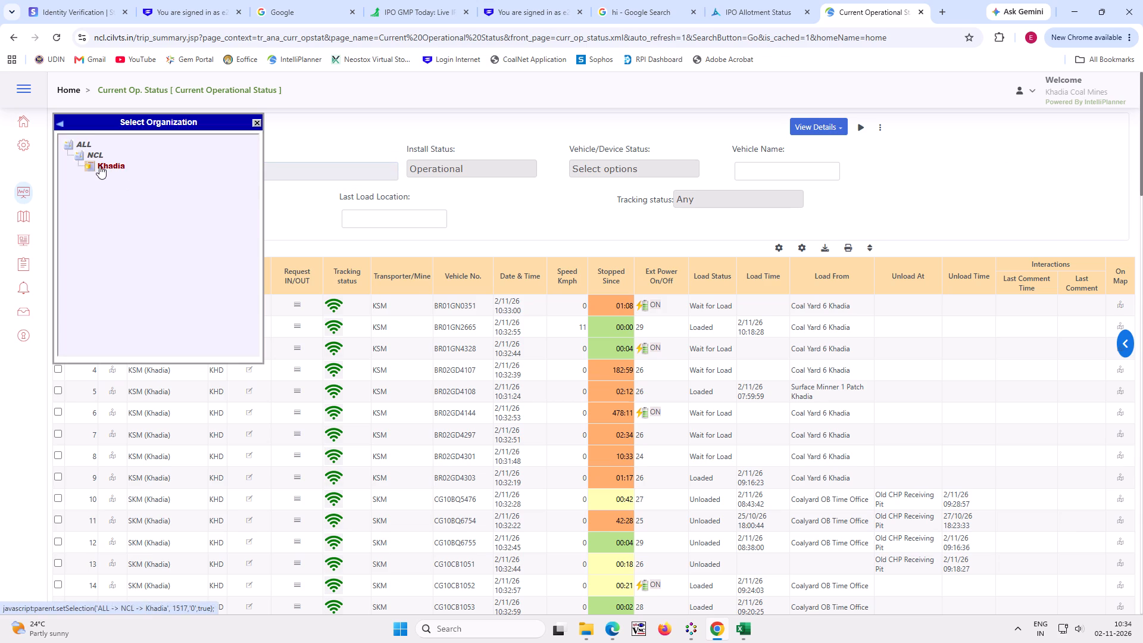
pyautogui.click(93, 166)
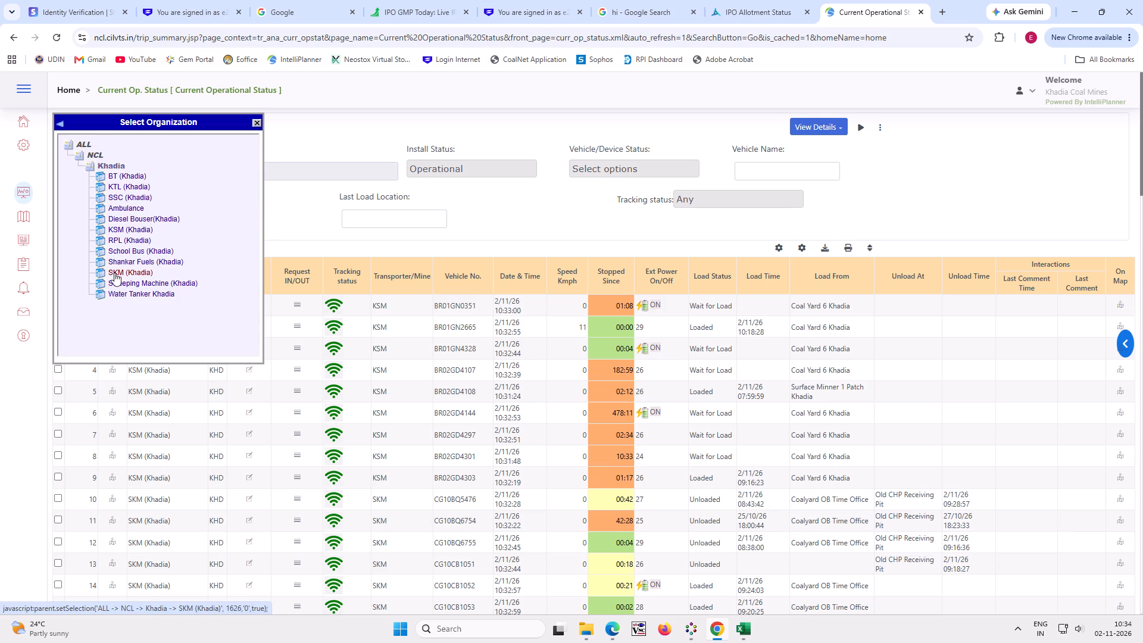
pyautogui.click(118, 270)
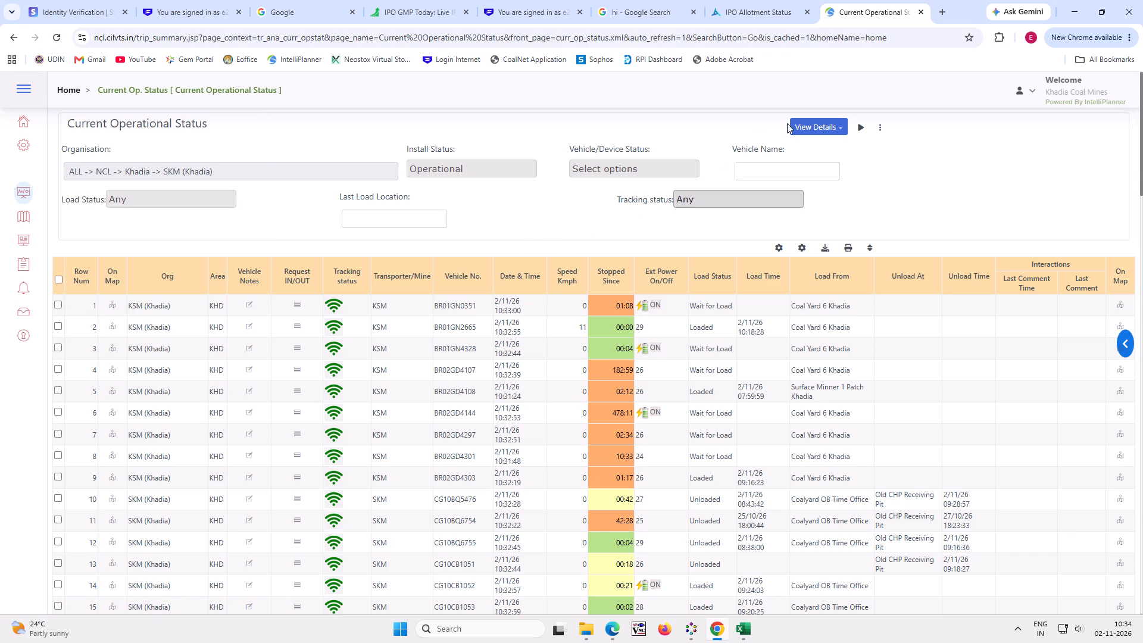
pyautogui.click(859, 127)
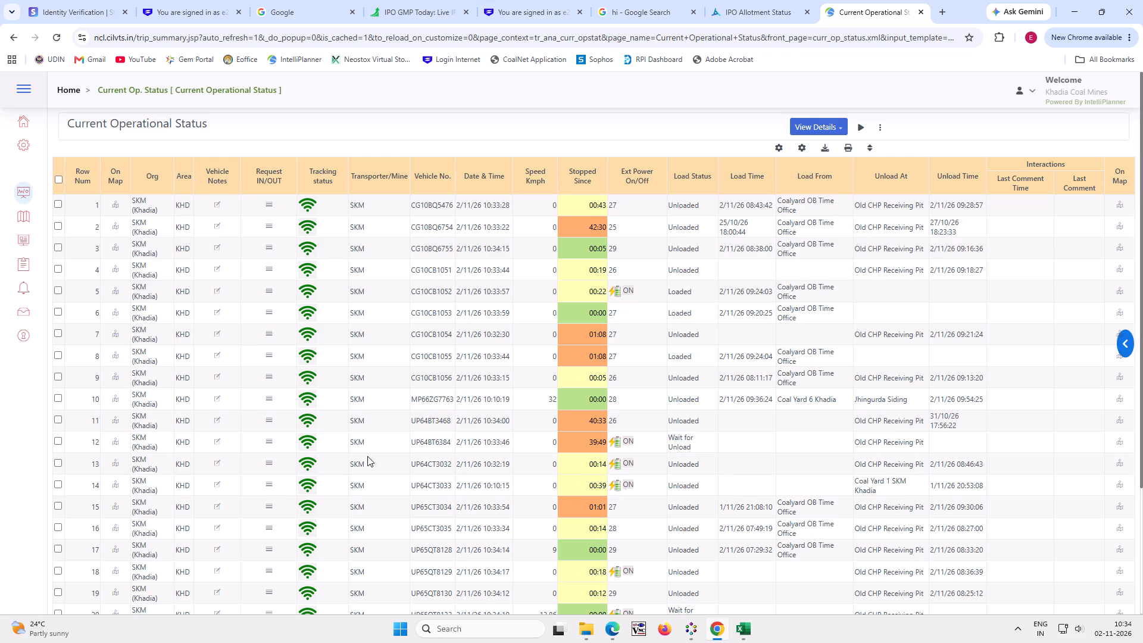
pyautogui.scroll(-6, 385, 405)
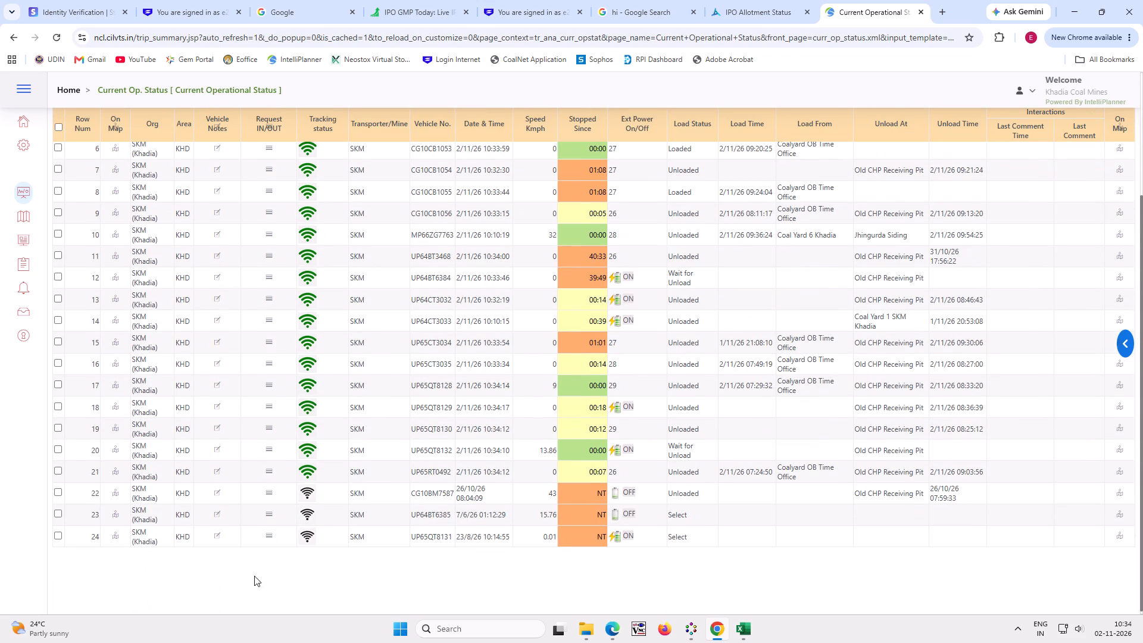
# Filter the Current Operational Status report by the organisation KSM (Khadia) and check its vehicle list to the last row.
pyautogui.scroll(6, 318, 541)
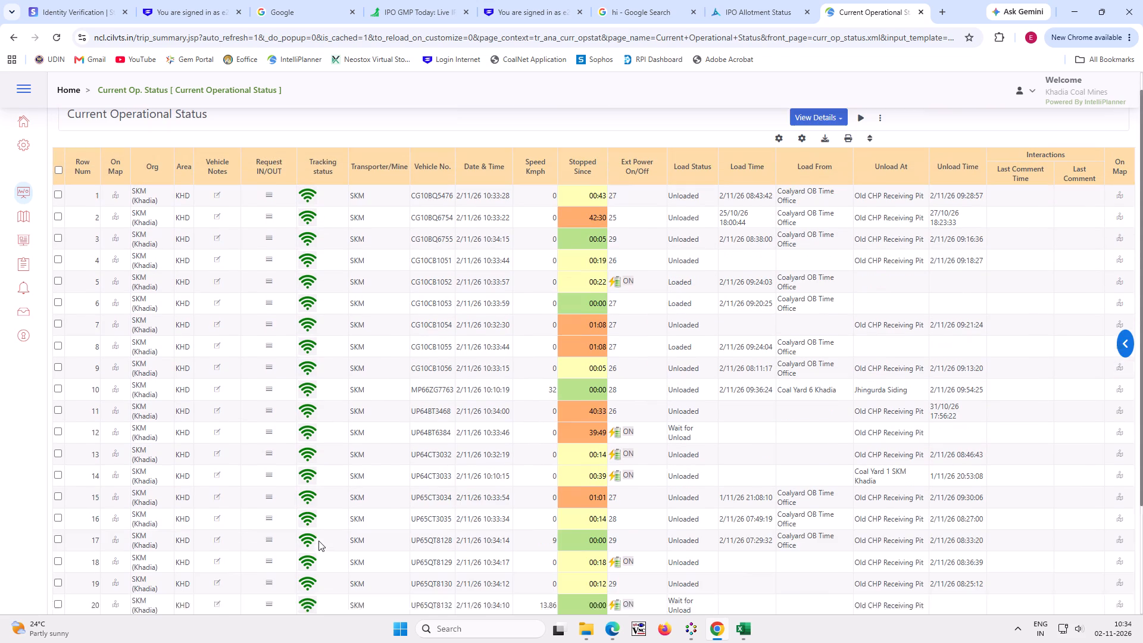
pyautogui.click(227, 120)
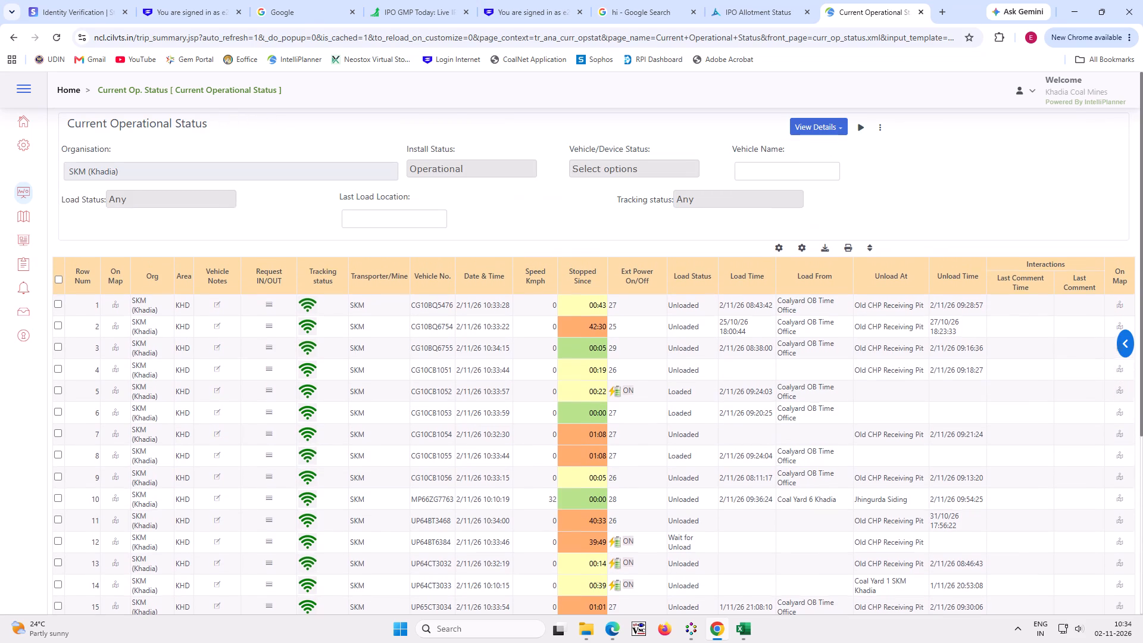
pyautogui.click(213, 175)
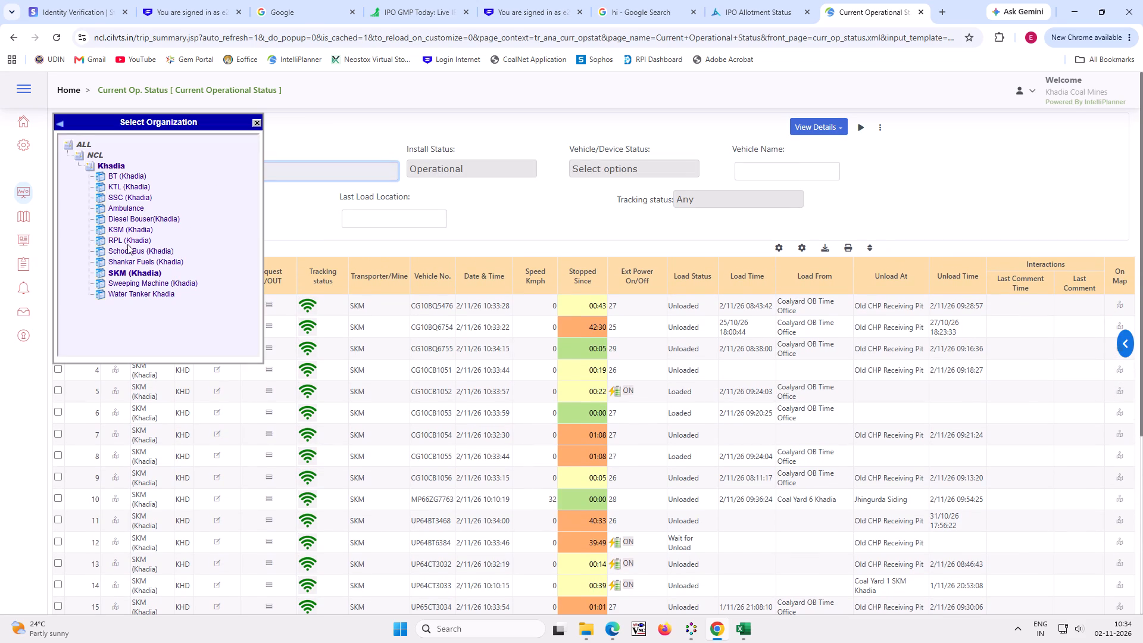
pyautogui.click(112, 228)
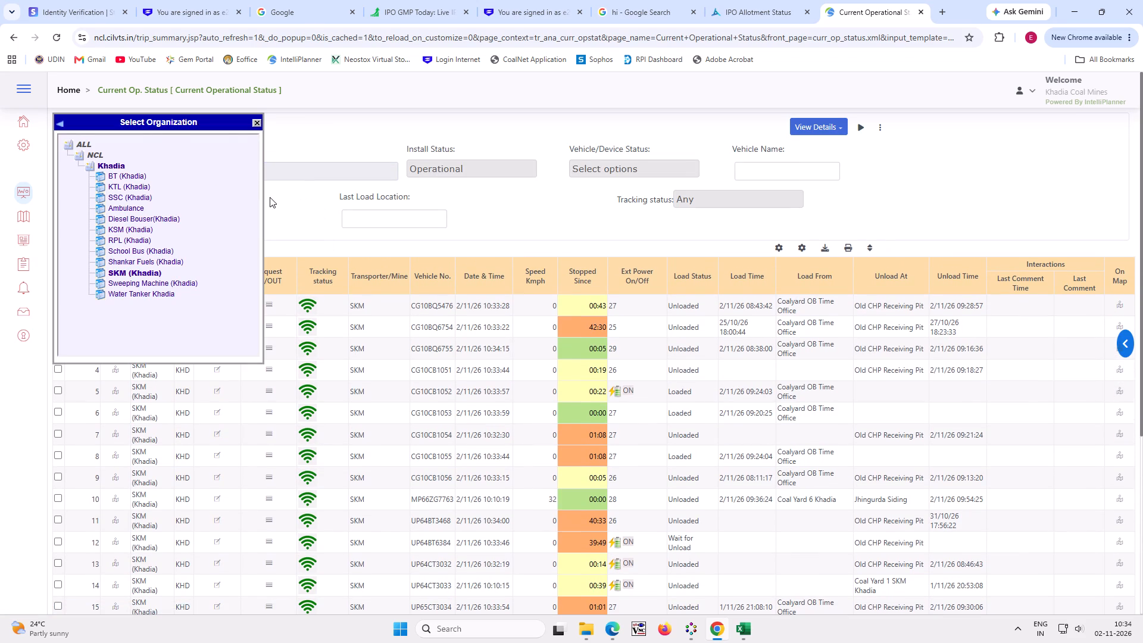
pyautogui.click(860, 129)
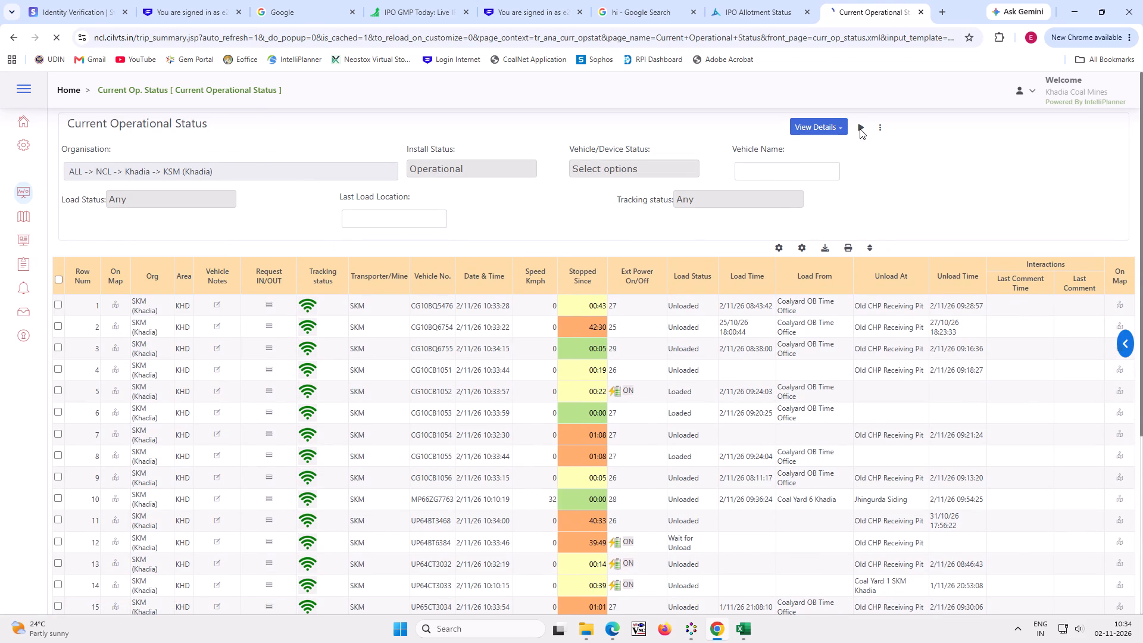
pyautogui.scroll(-4, 323, 475)
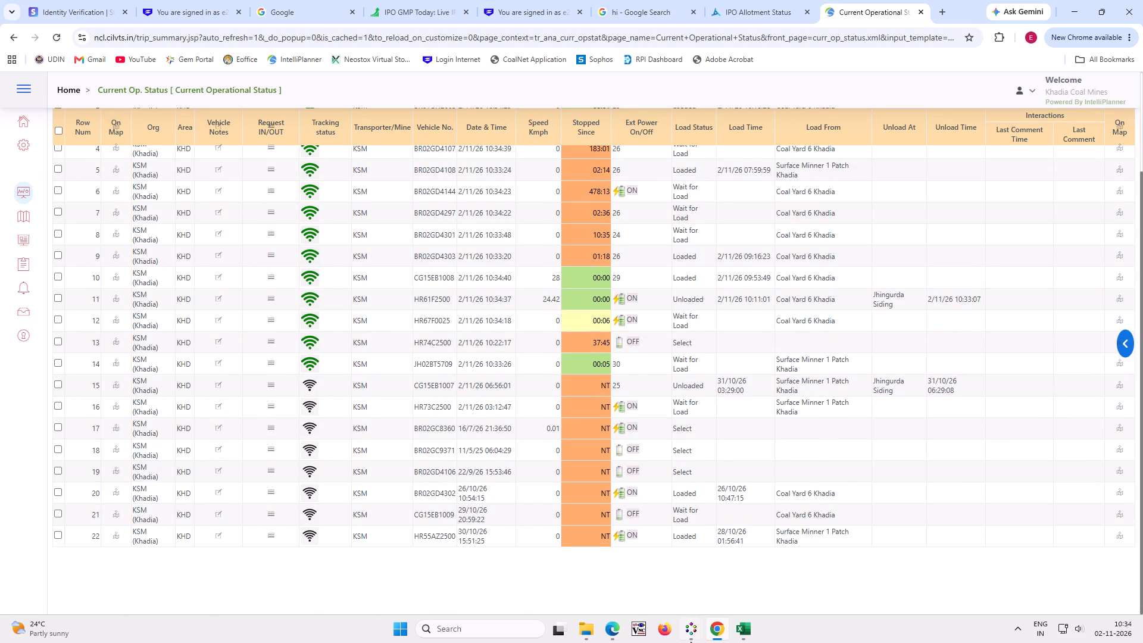
# Back in Excel, set both the requirement and installed numbers in the VTS Installation Performance remark to 46 Nos.
pyautogui.click(755, 591)
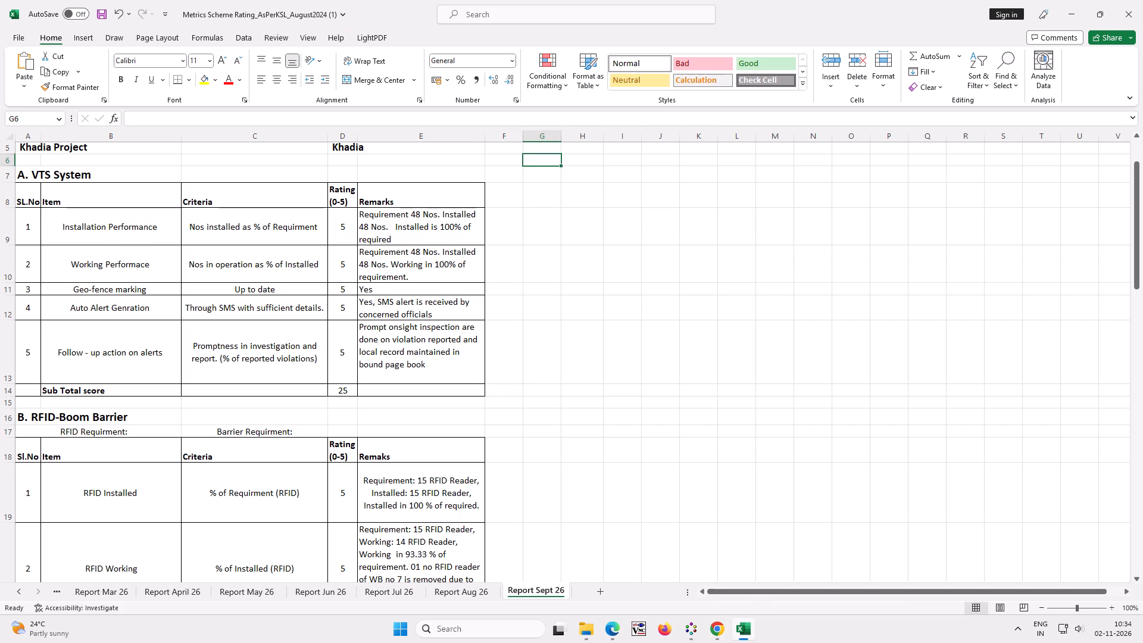
pyautogui.doubleClick(420, 213)
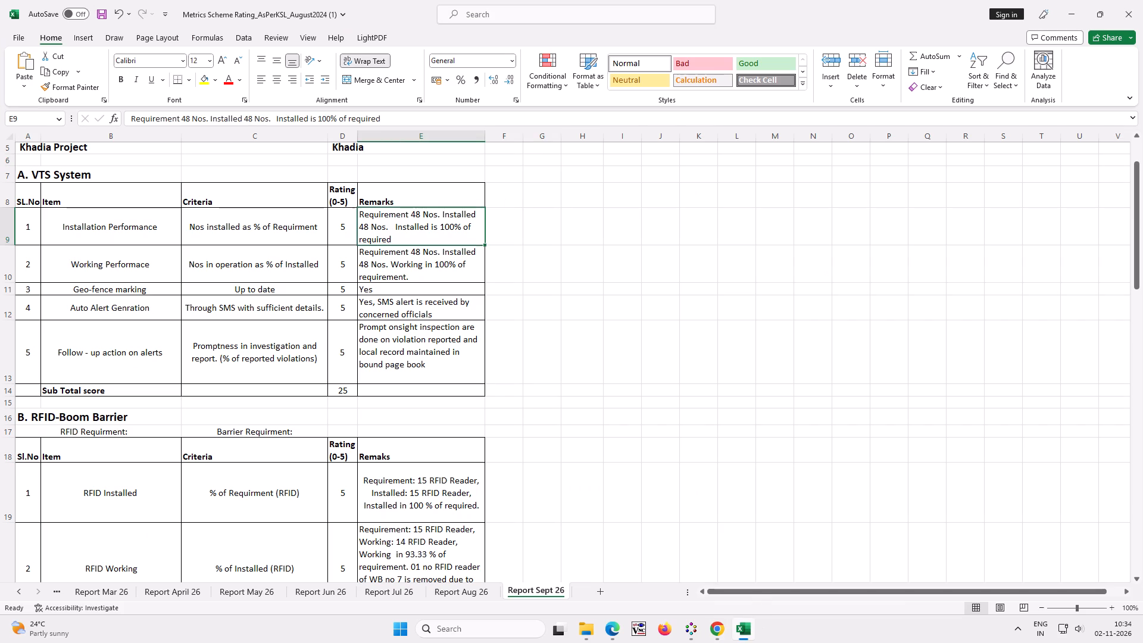
pyautogui.press('BackSpace')
pyautogui.press('6')
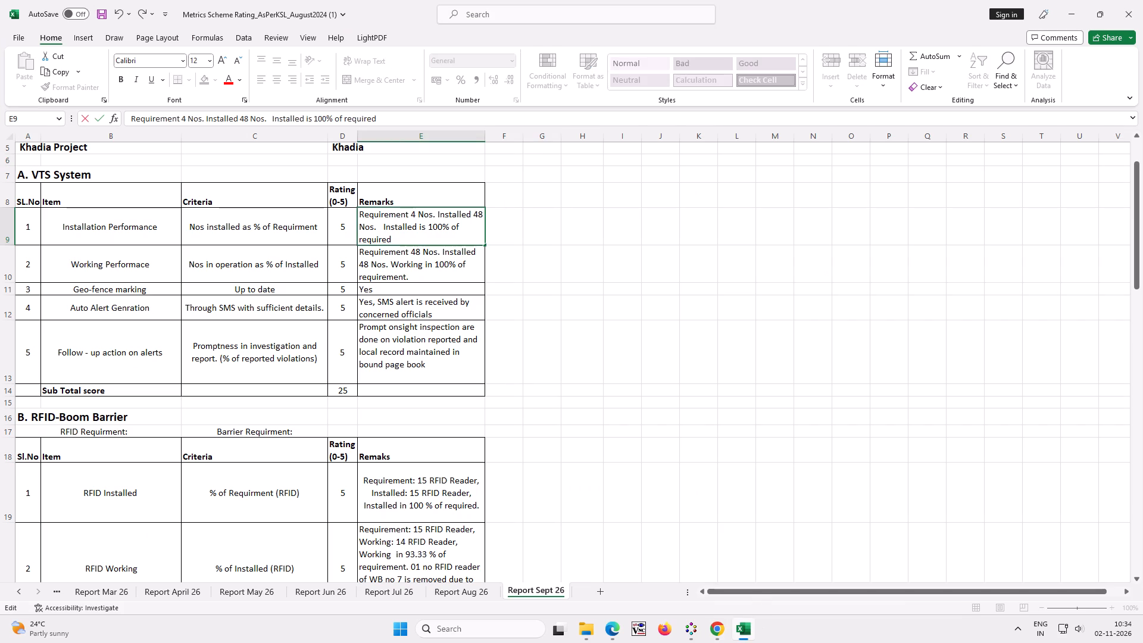
pyautogui.click(366, 228)
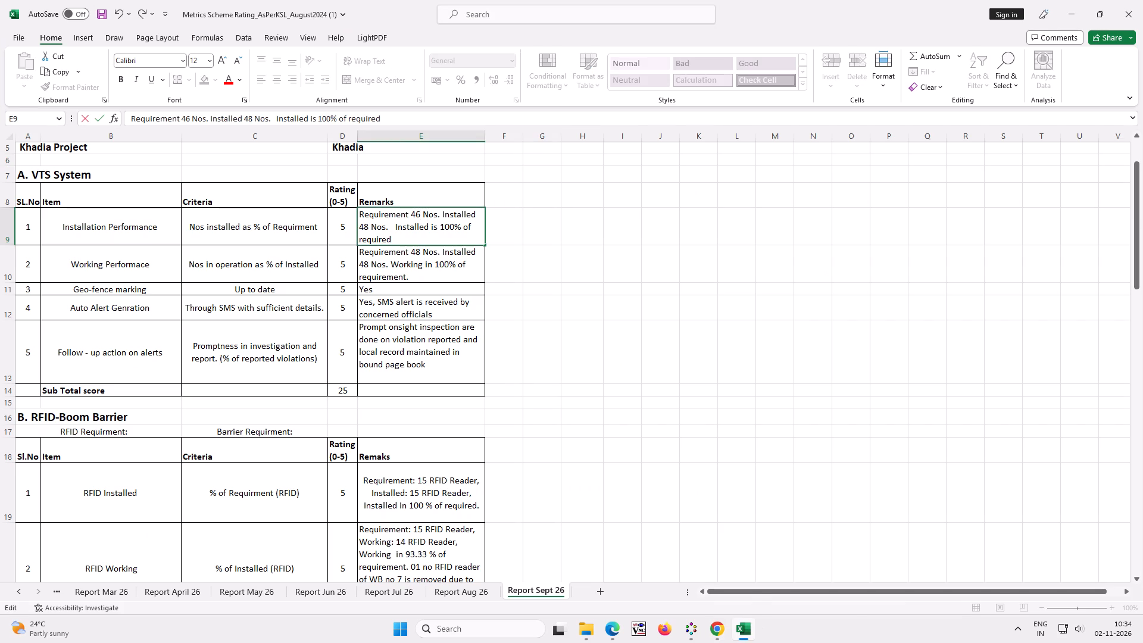
pyautogui.press('Right')
pyautogui.press('BackSpace')
pyautogui.press('6')
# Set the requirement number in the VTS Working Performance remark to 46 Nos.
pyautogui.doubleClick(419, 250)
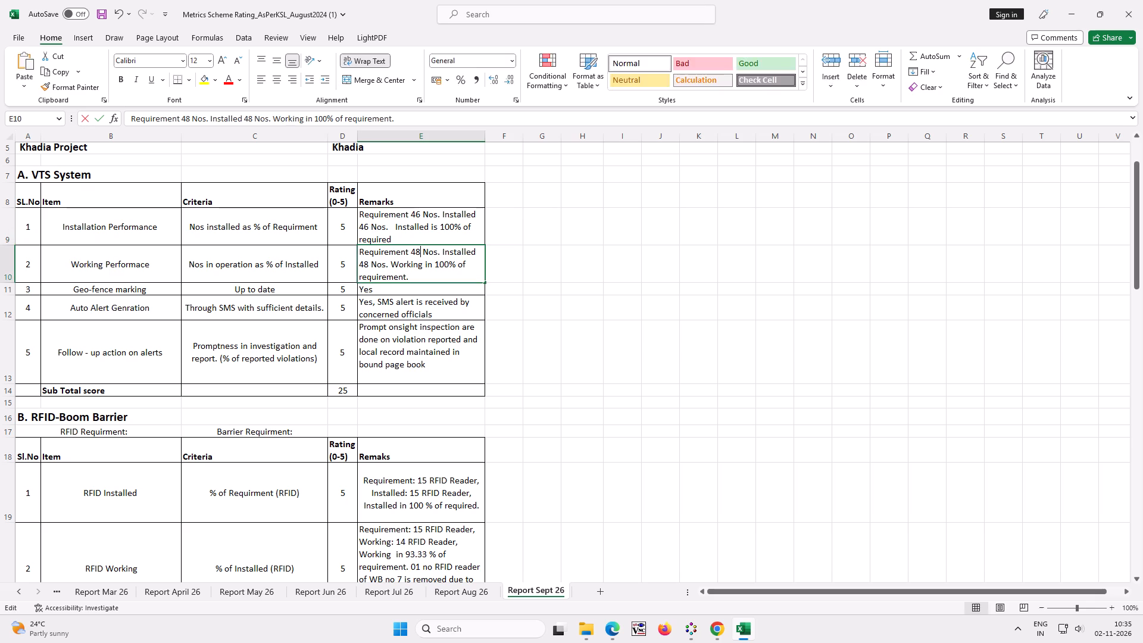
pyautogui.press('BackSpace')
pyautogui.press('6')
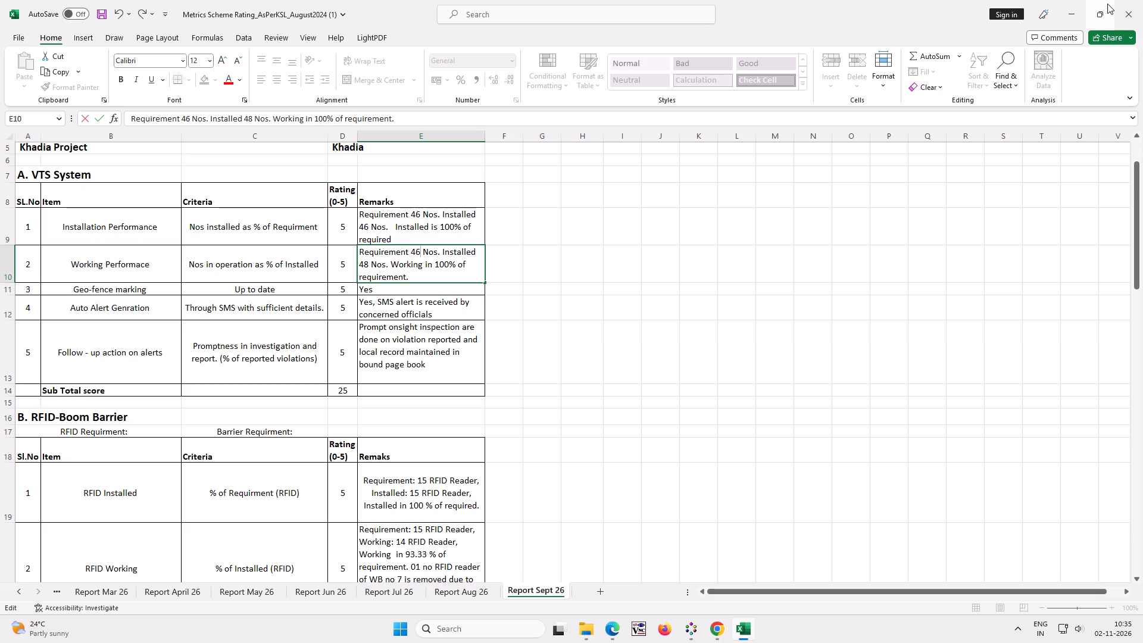
# Close the metrics workbook without saving its changes.
pyautogui.click(1122, 10)
pyautogui.click(594, 322)
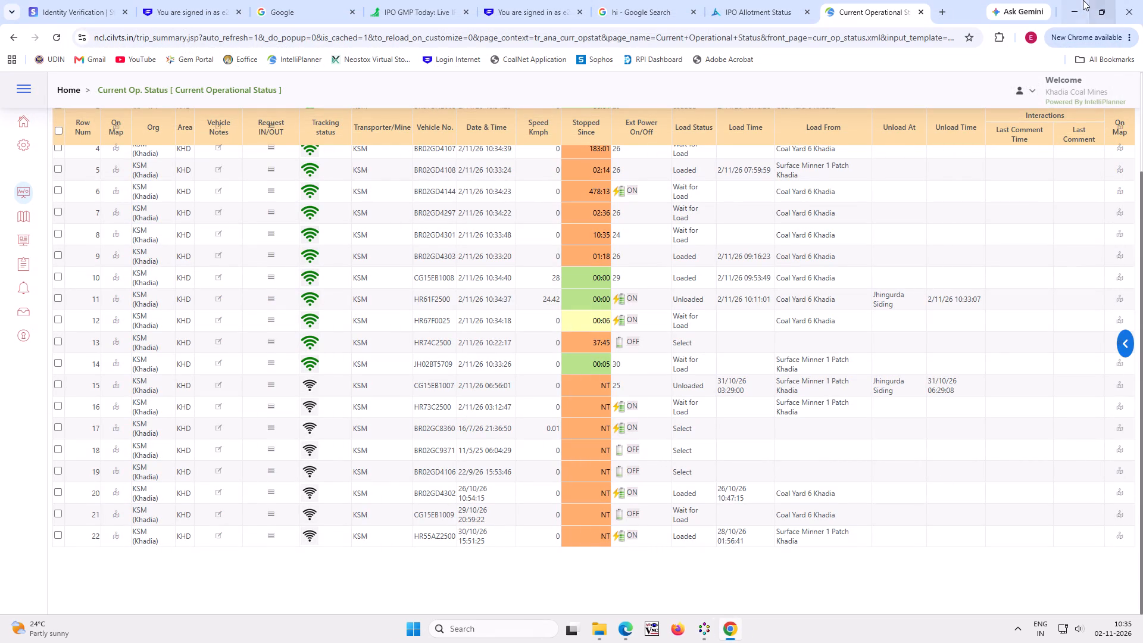
# Reopen the Metrics Scheme Rating workbook from the desktop folder Monthly report of CCTV format to HQ.
pyautogui.click(1071, 9)
pyautogui.click(1071, 10)
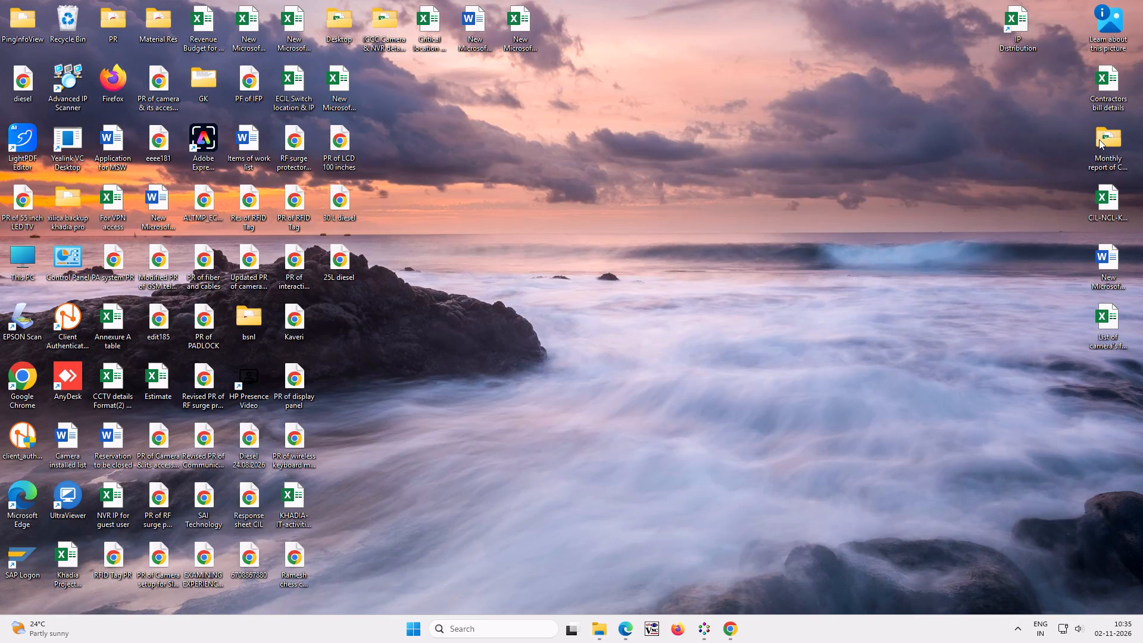
pyautogui.doubleClick(1099, 139)
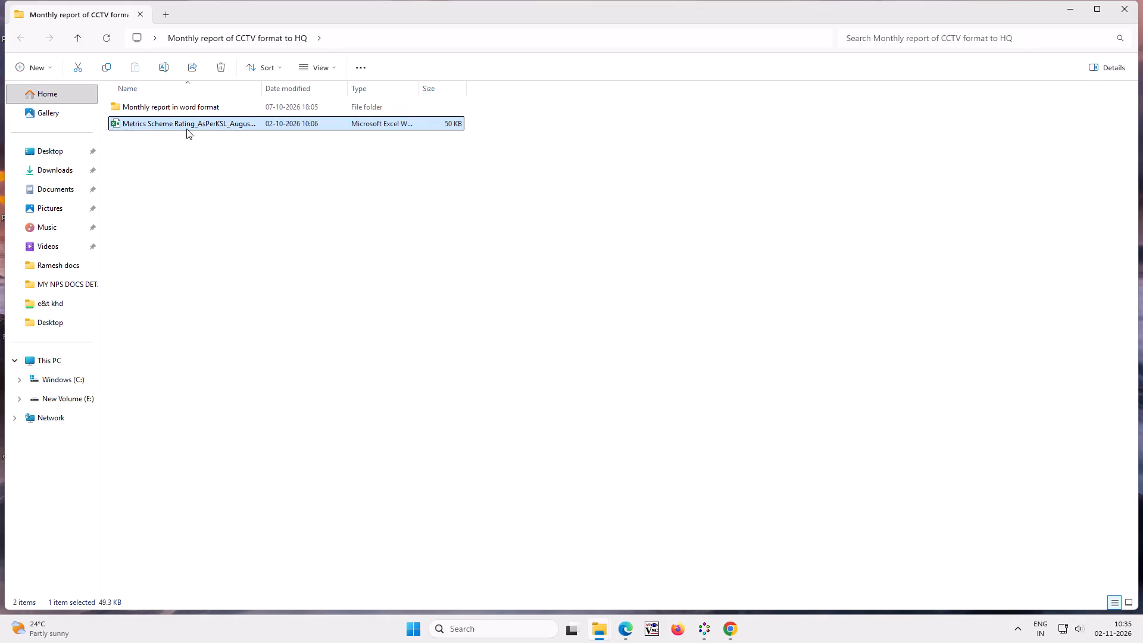
pyautogui.doubleClick(186, 125)
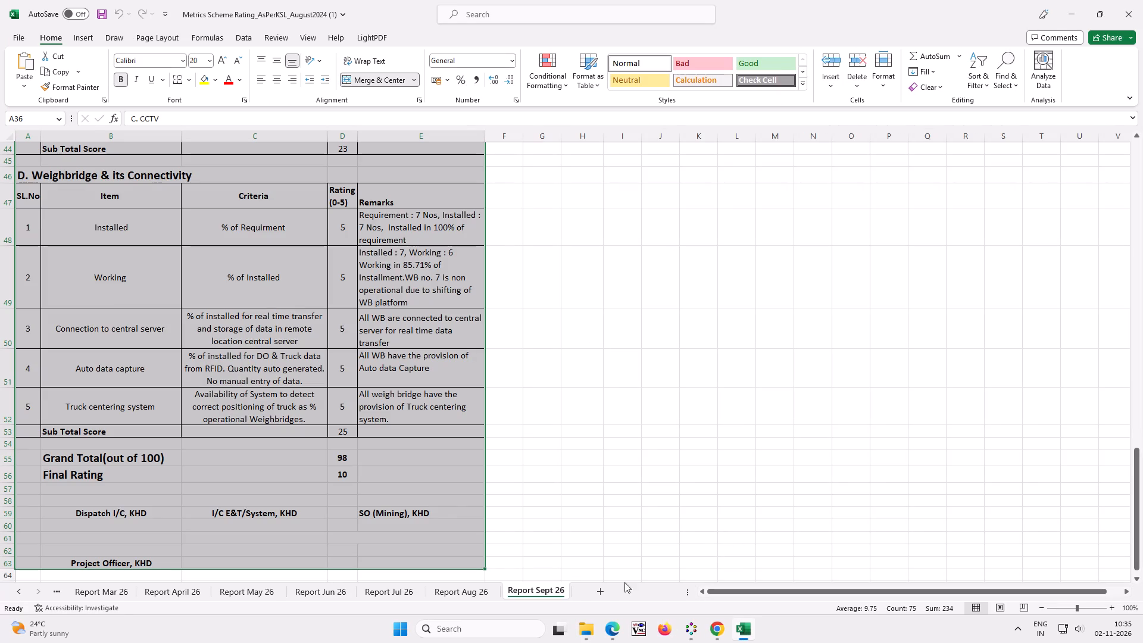
# Create a copy of the Report Sept 26 sheet at the end of the workbook.
pyautogui.rightClick(536, 588)
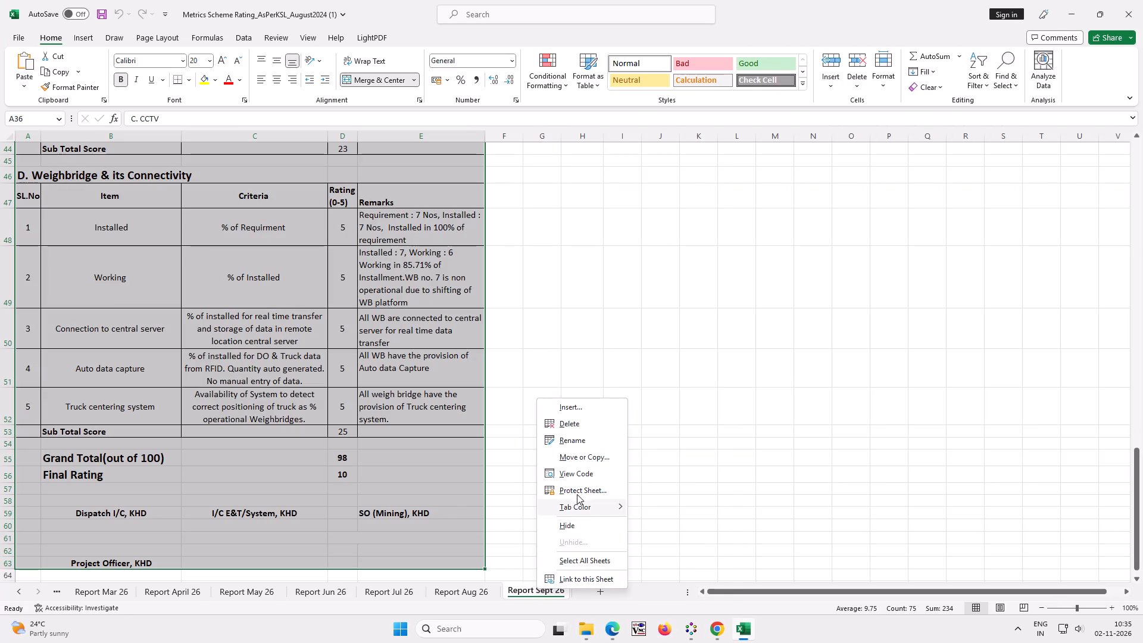
pyautogui.click(594, 455)
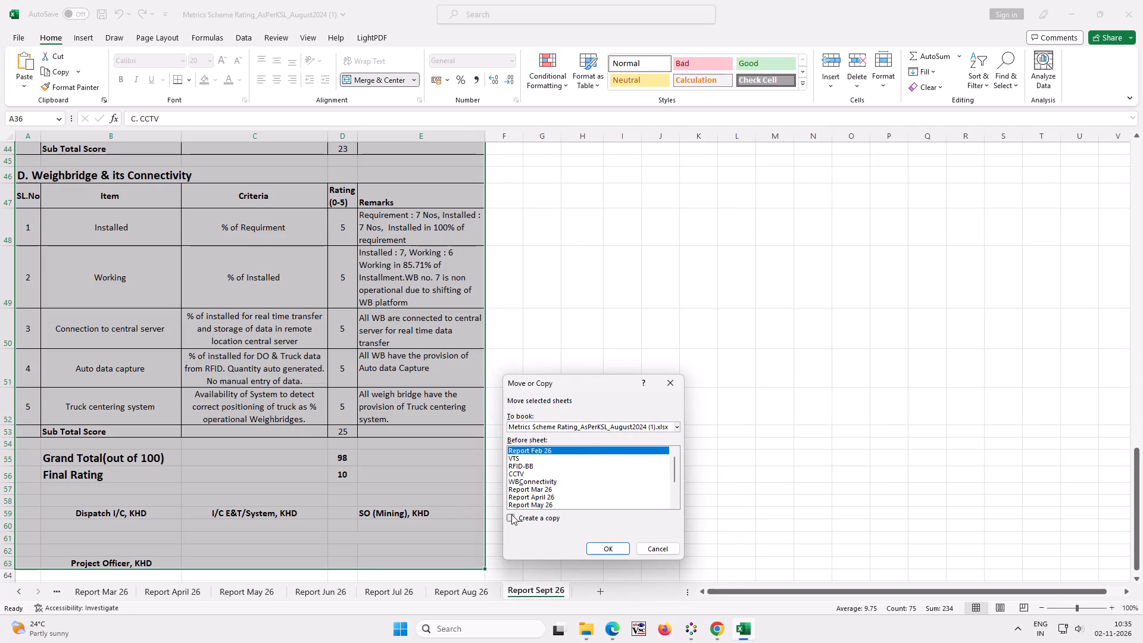
pyautogui.click(512, 514)
pyautogui.scroll(-5, 576, 498)
pyautogui.click(524, 504)
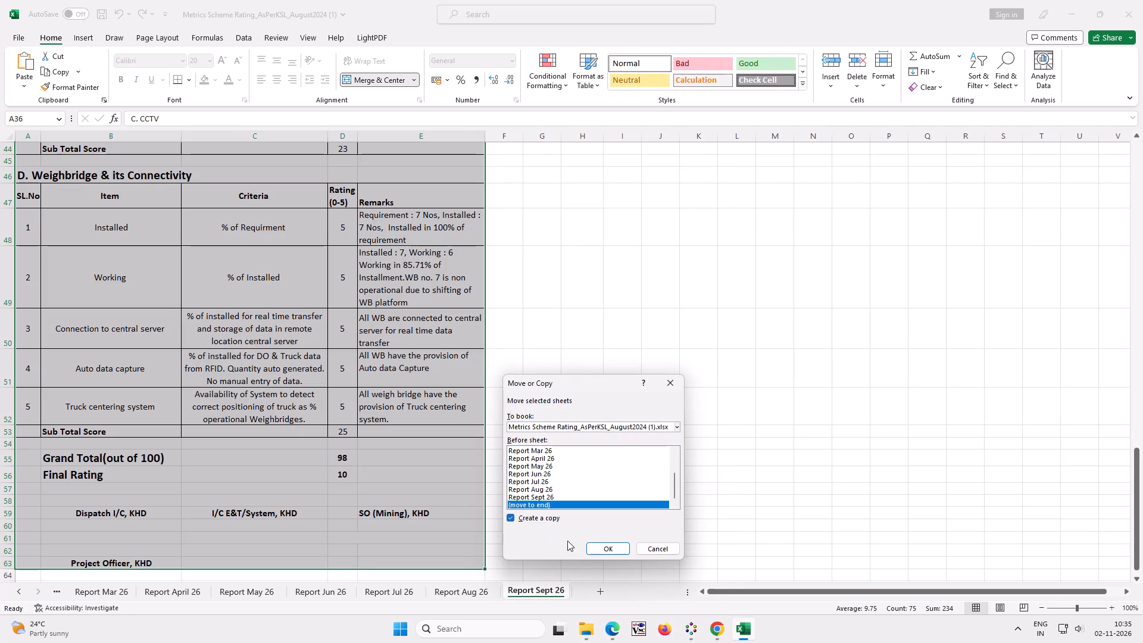
pyautogui.click(599, 552)
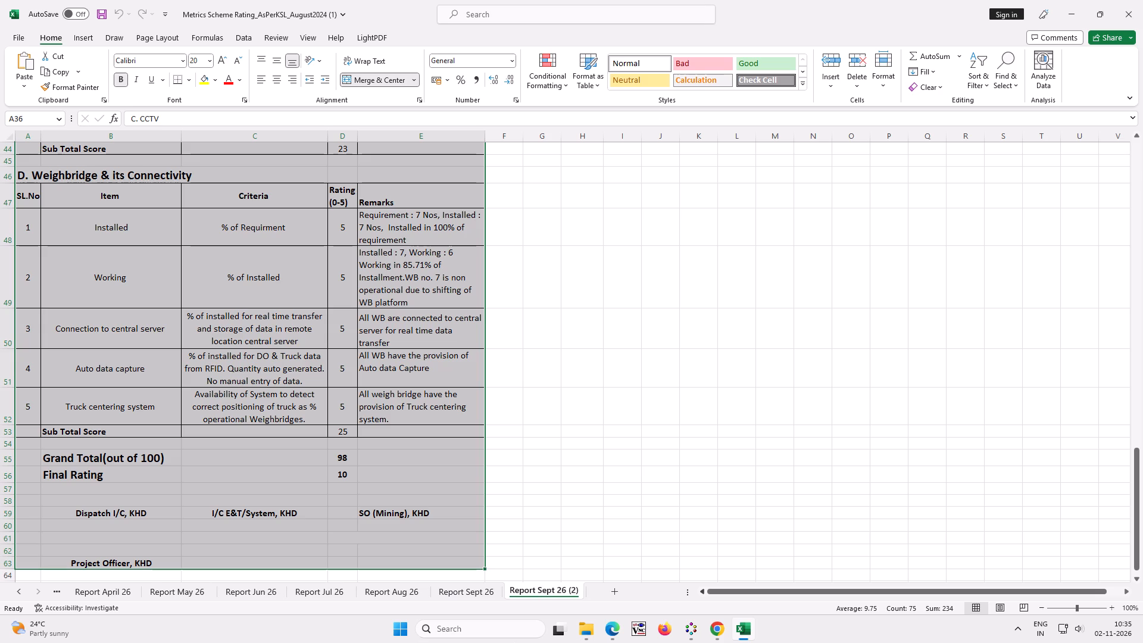
# Rename the copied sheet as Report Oct 26.
pyautogui.rightClick(545, 593)
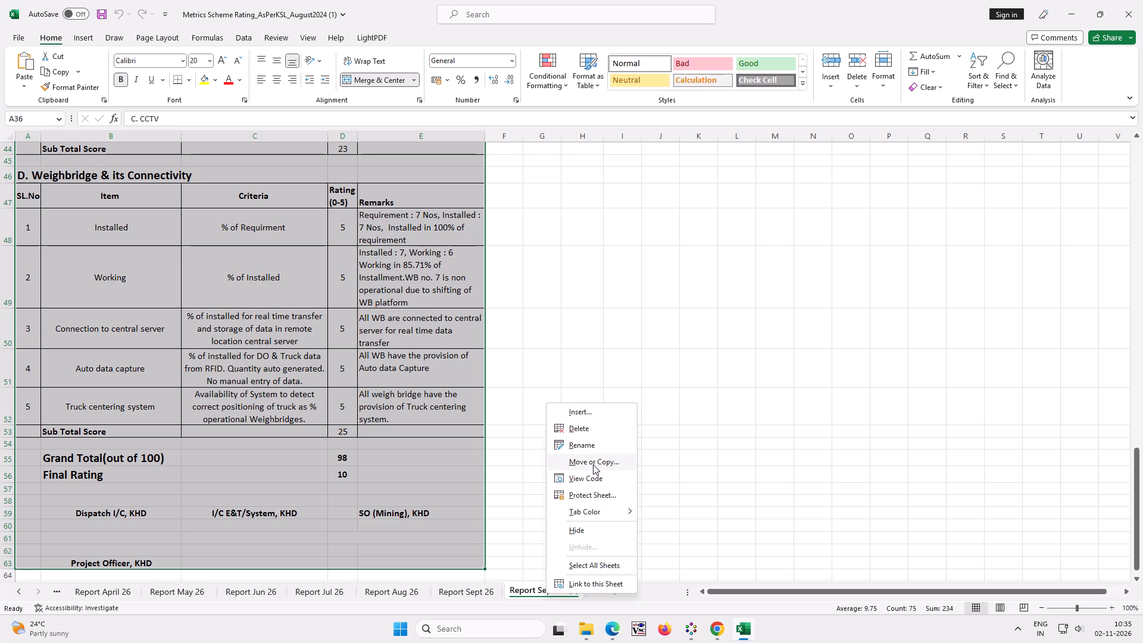
pyautogui.click(579, 449)
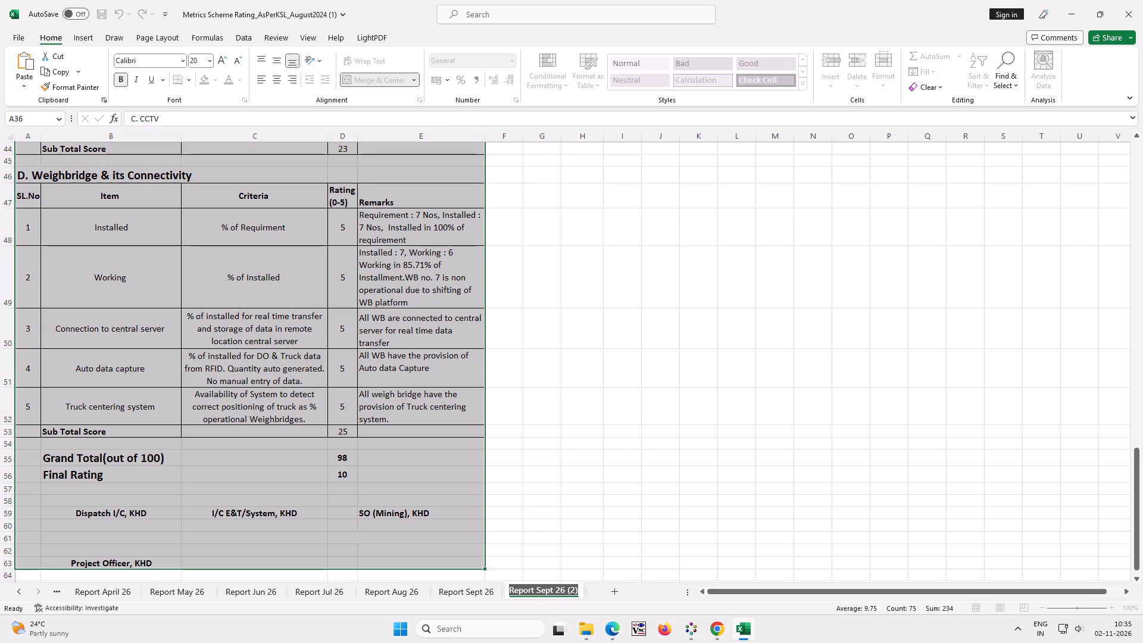
pyautogui.click(564, 588)
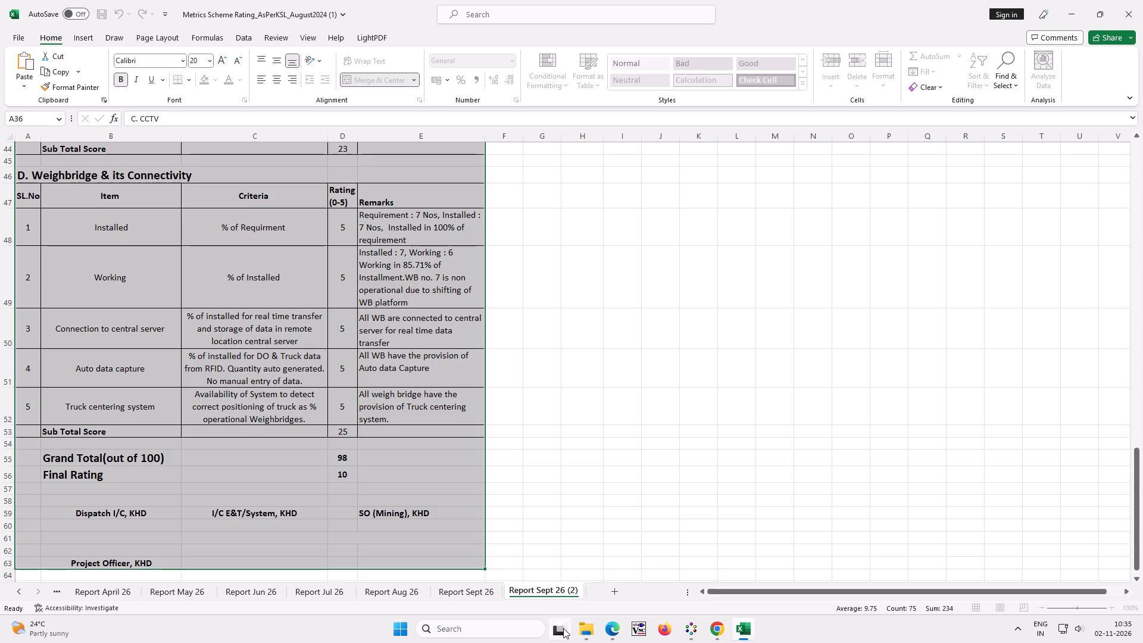
pyautogui.press('Left')
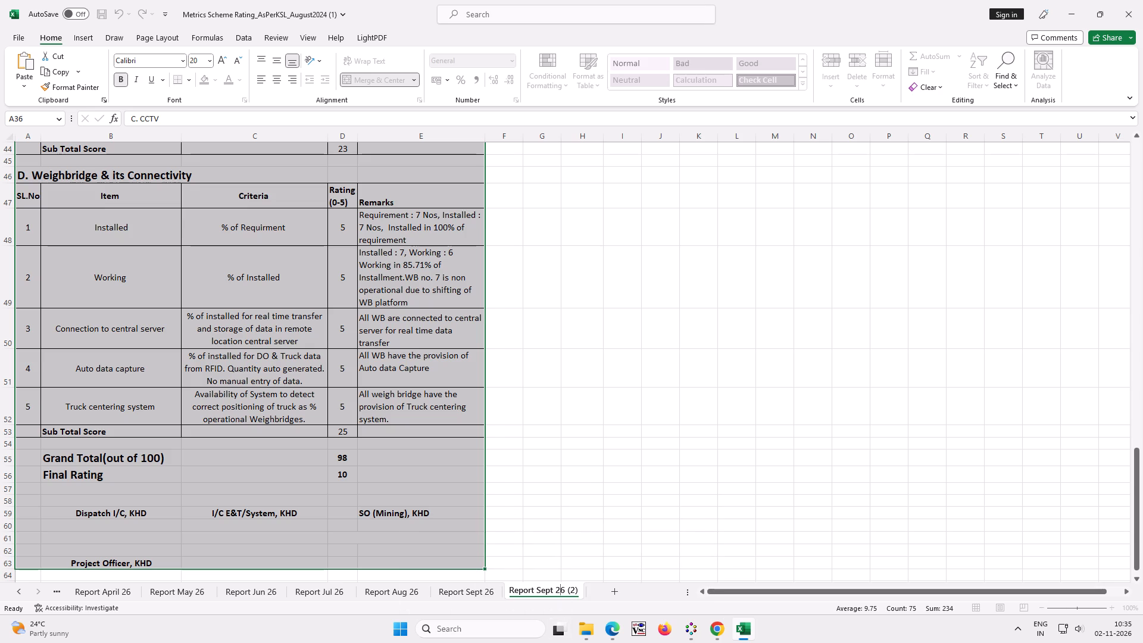
pyautogui.click(550, 589)
pyautogui.press('BackSpace')
pyautogui.press('BackSpace')
pyautogui.press('BackSpace')
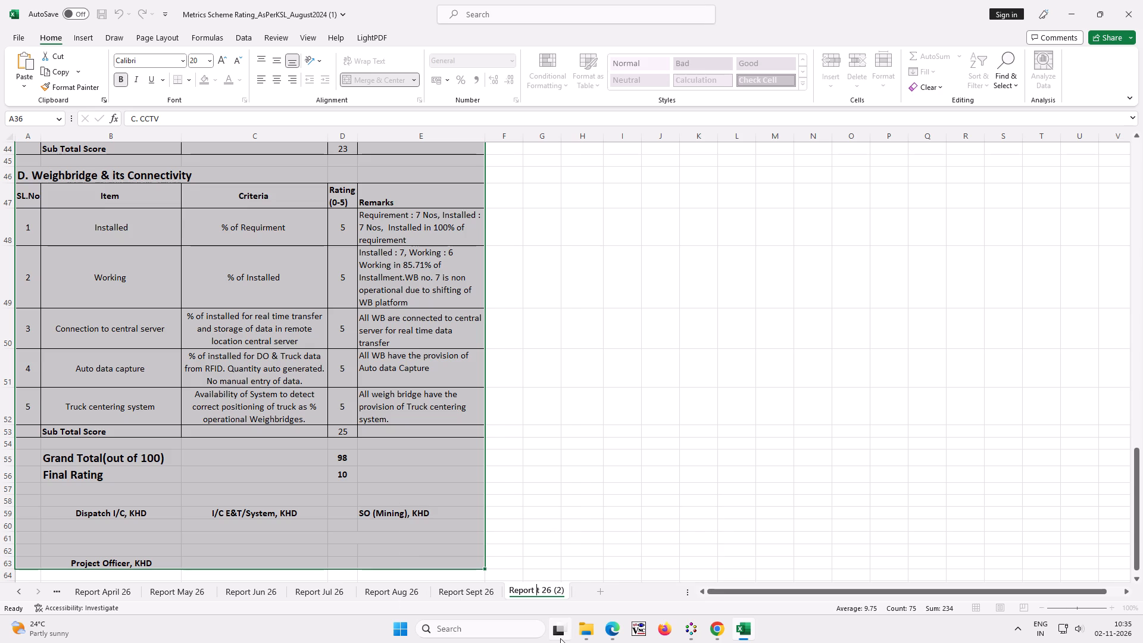
pyautogui.write('Oct')
pyautogui.press('Right')
pyautogui.press('BackSpace')
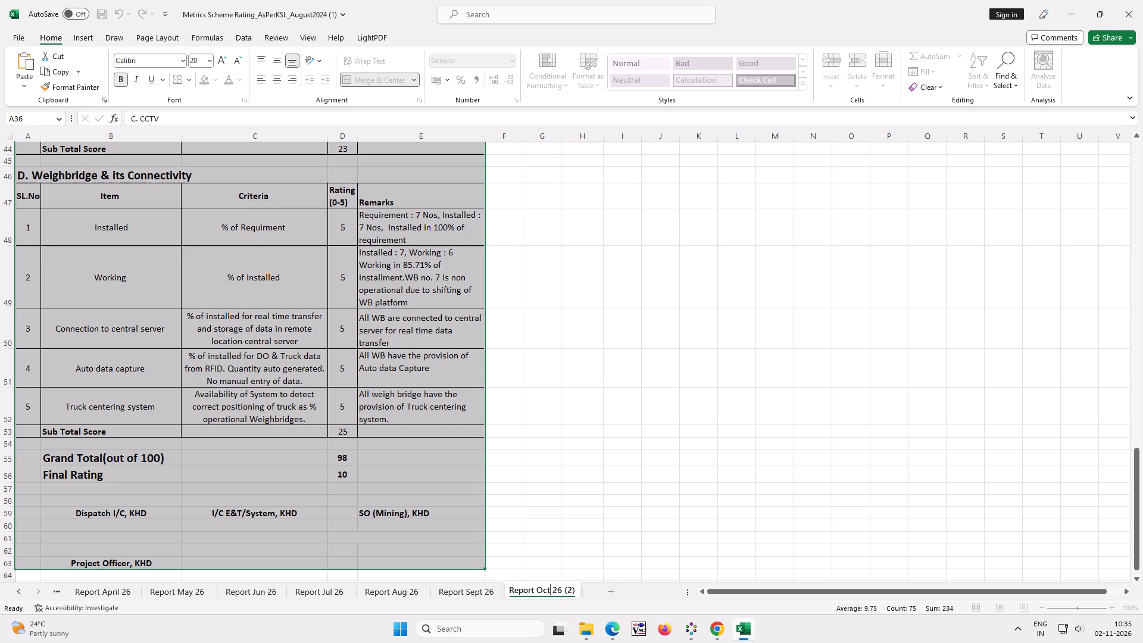
pyautogui.click(575, 587)
pyautogui.press('BackSpace')
pyautogui.press('BackSpace')
pyautogui.press('BackSpace')
pyautogui.click(592, 528)
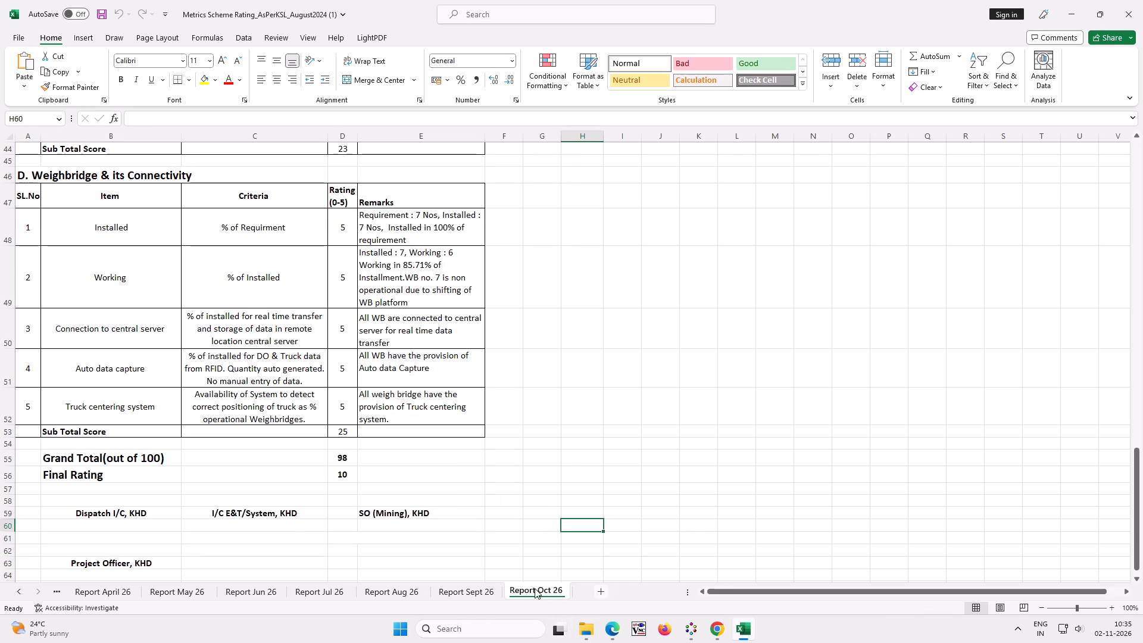
pyautogui.click(673, 548)
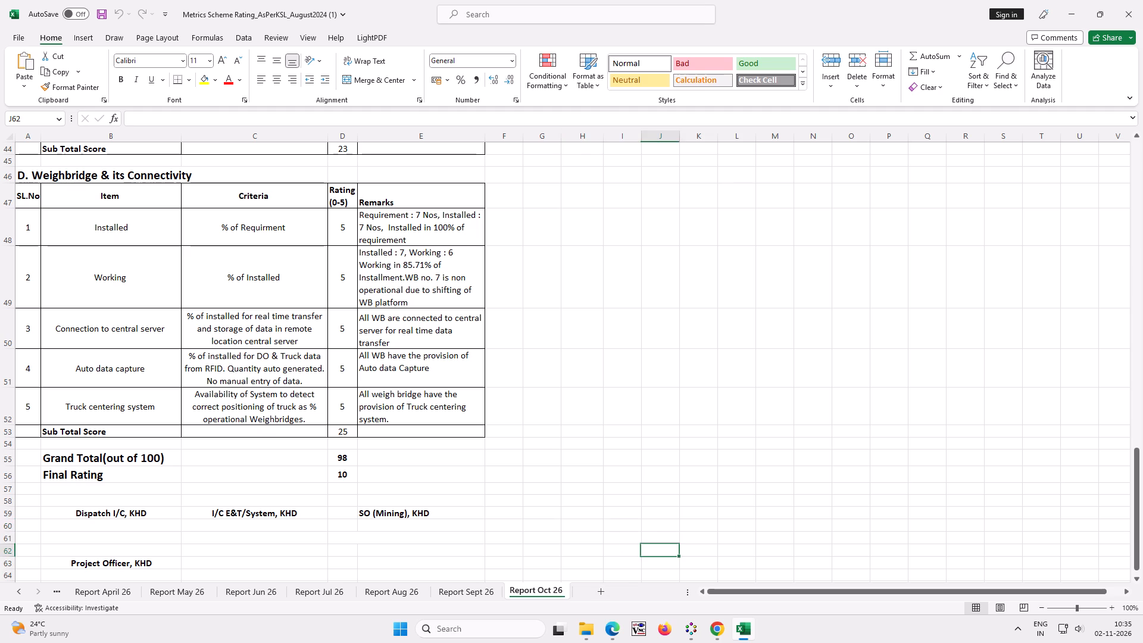
# Look through the new October sheet, and check the Report Sept 26 sheet up to its heading for comparison.
pyautogui.scroll(15, 589, 439)
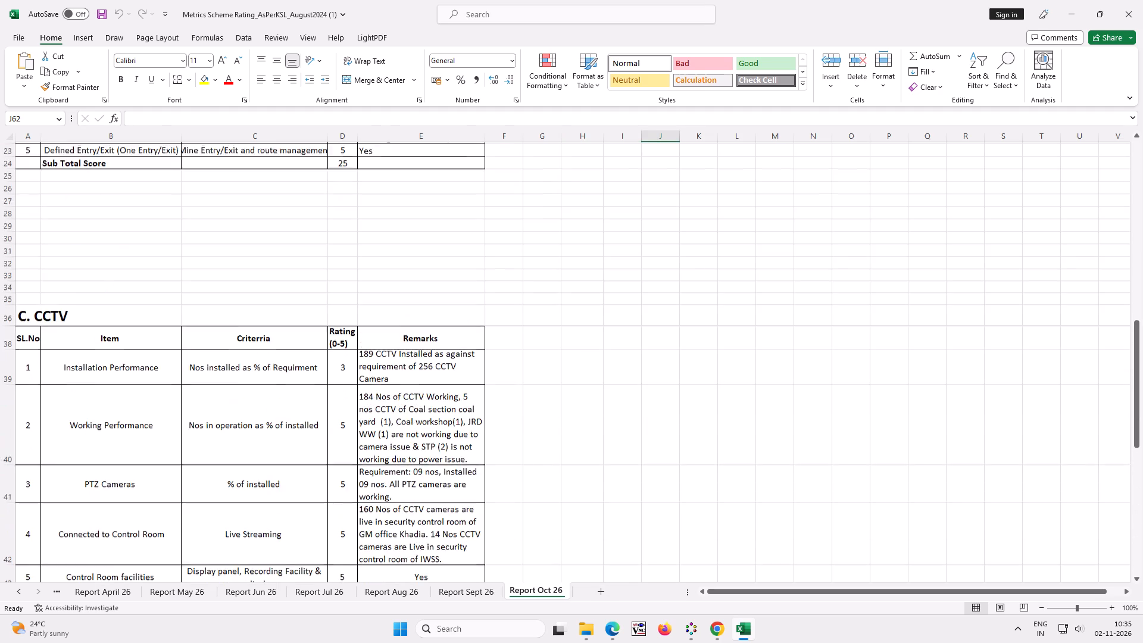
pyautogui.scroll(8, 589, 439)
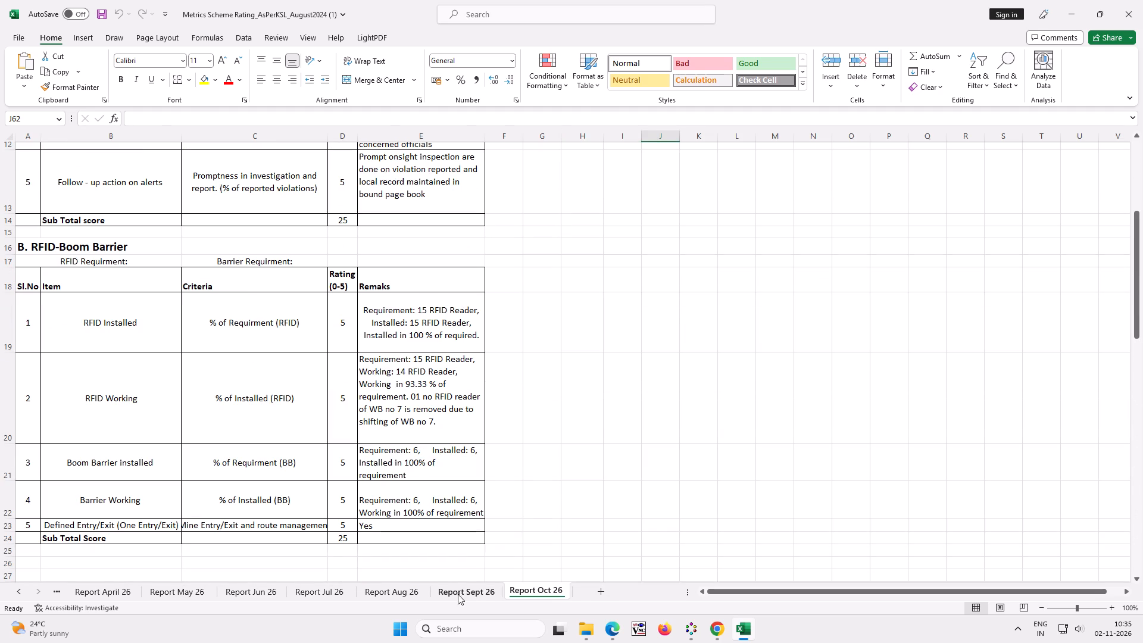
pyautogui.click(462, 594)
pyautogui.scroll(11, 549, 413)
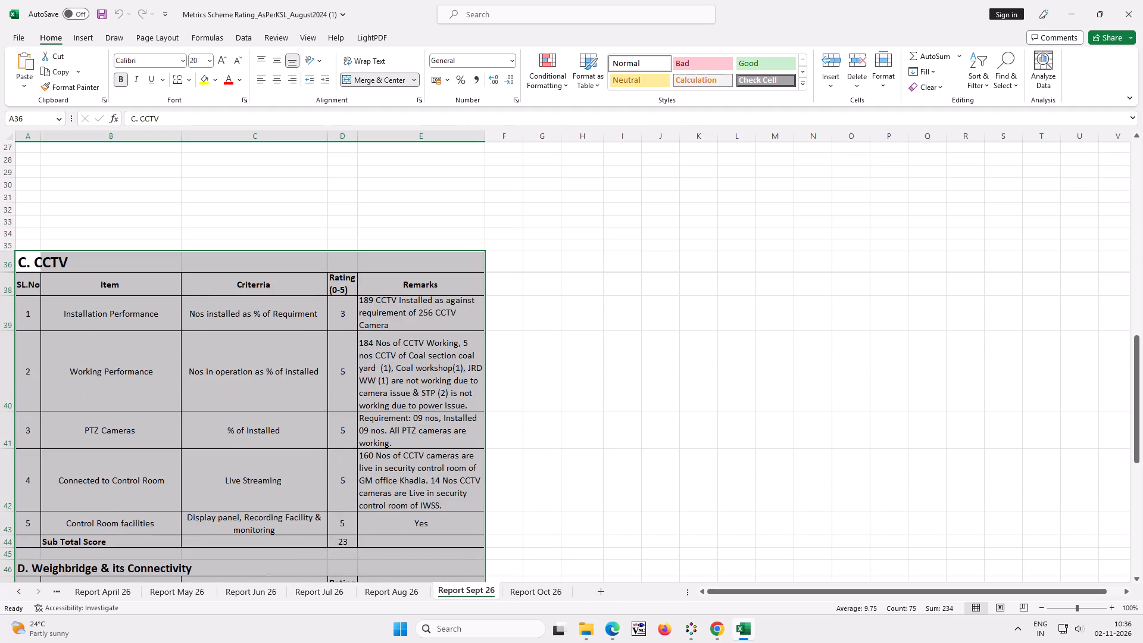
pyautogui.scroll(15, 549, 413)
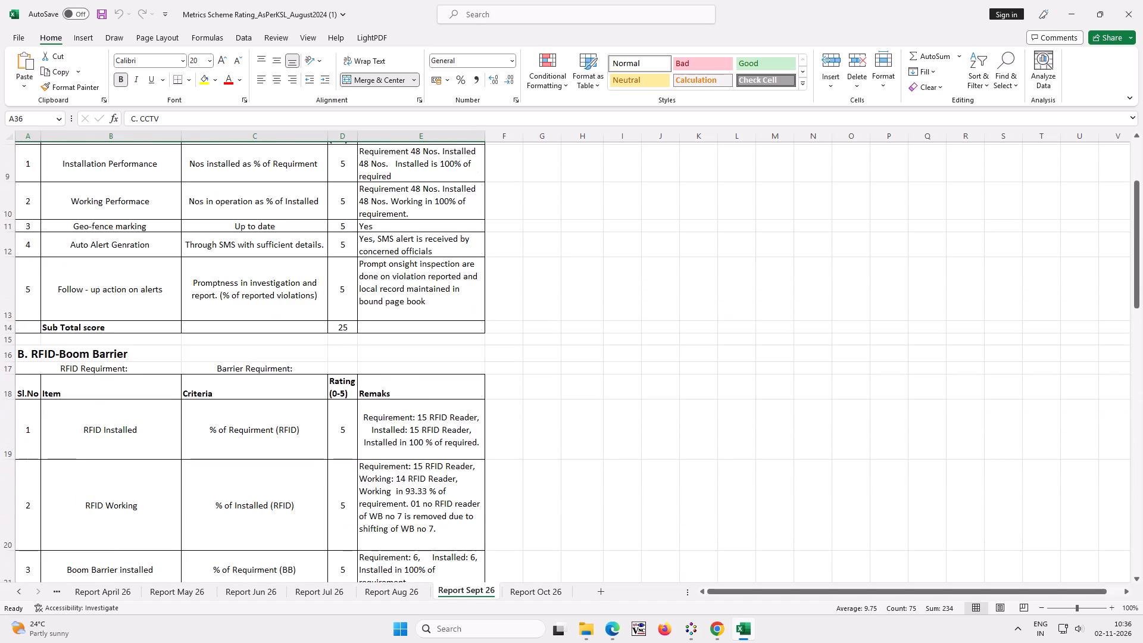
pyautogui.scroll(7, 549, 413)
# On the Report Oct 26 sheet, change the month heading to Month: Oct - 2026.
pyautogui.click(537, 591)
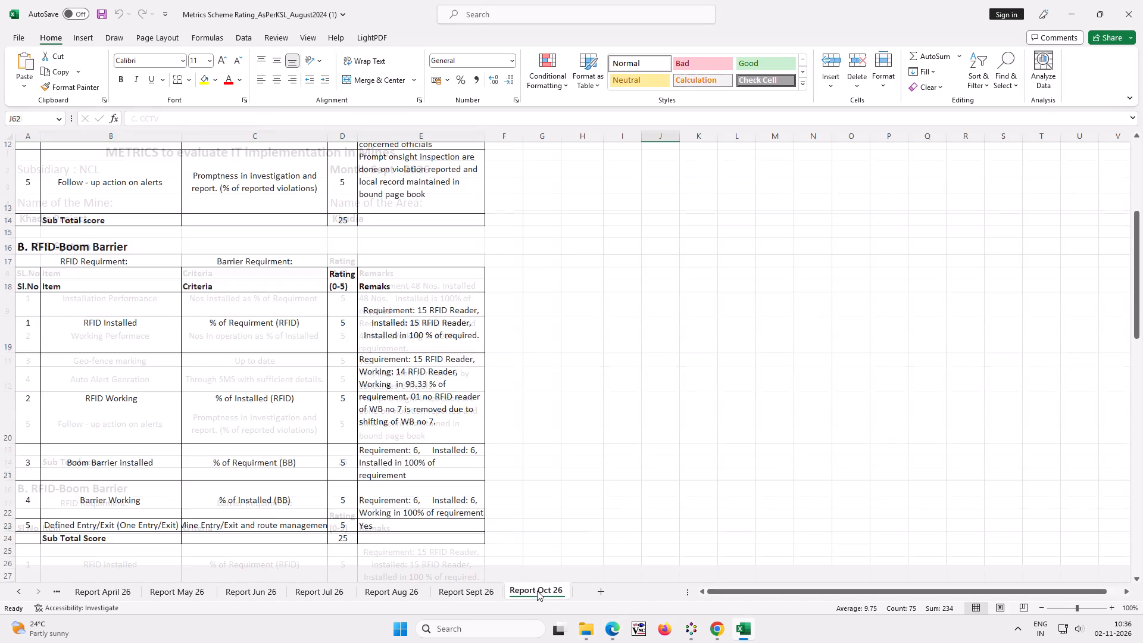
pyautogui.scroll(15, 535, 431)
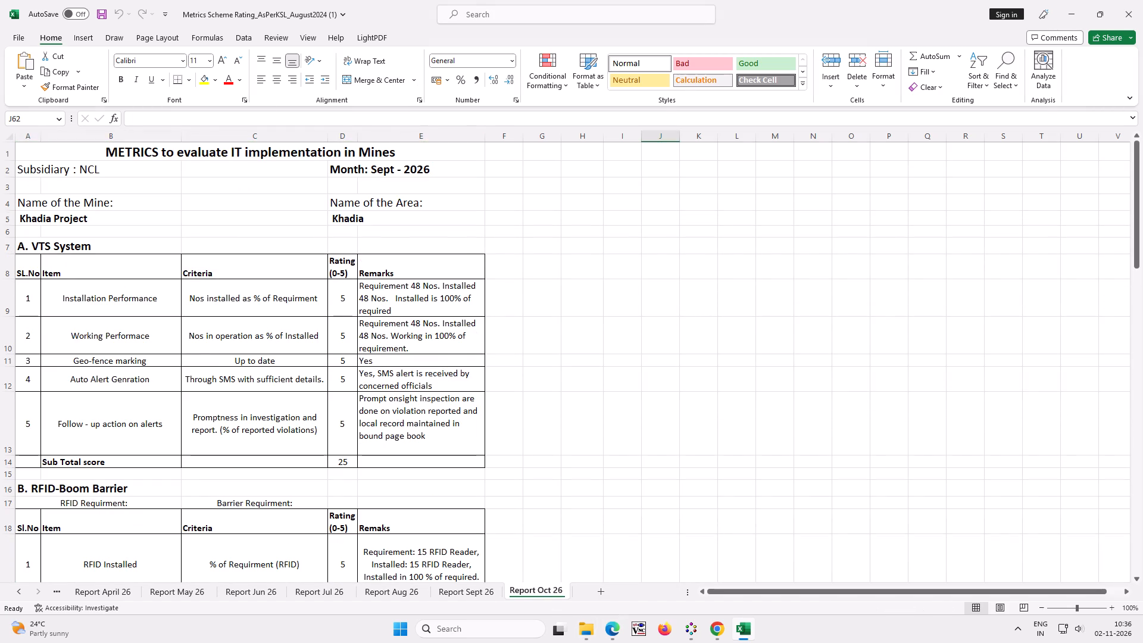
pyautogui.click(391, 170)
pyautogui.click(341, 172)
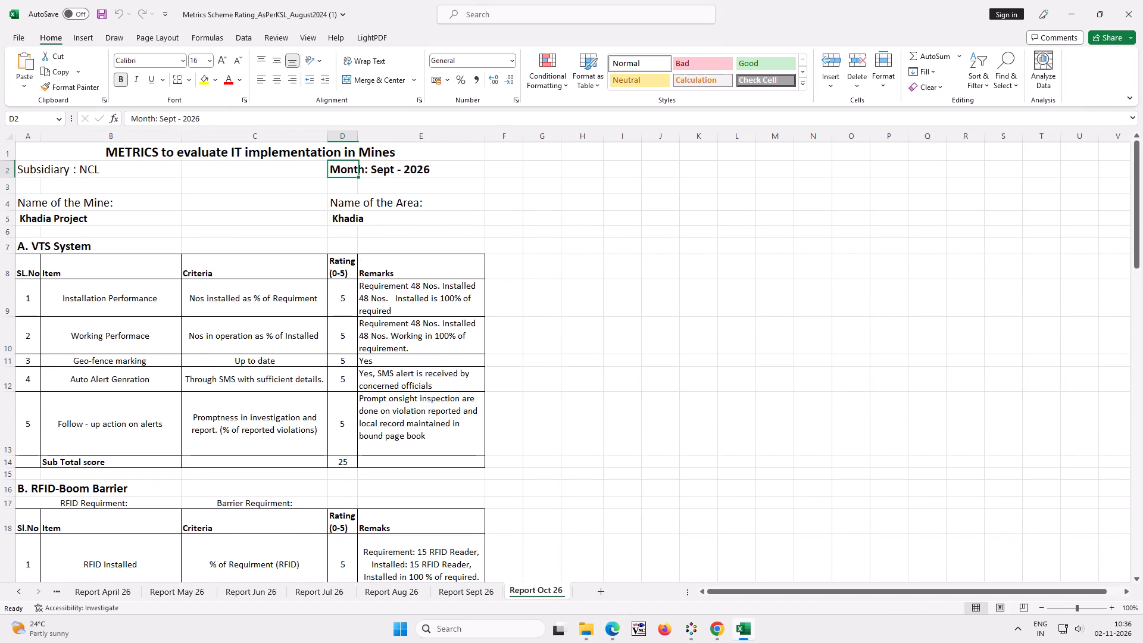
pyautogui.click(171, 120)
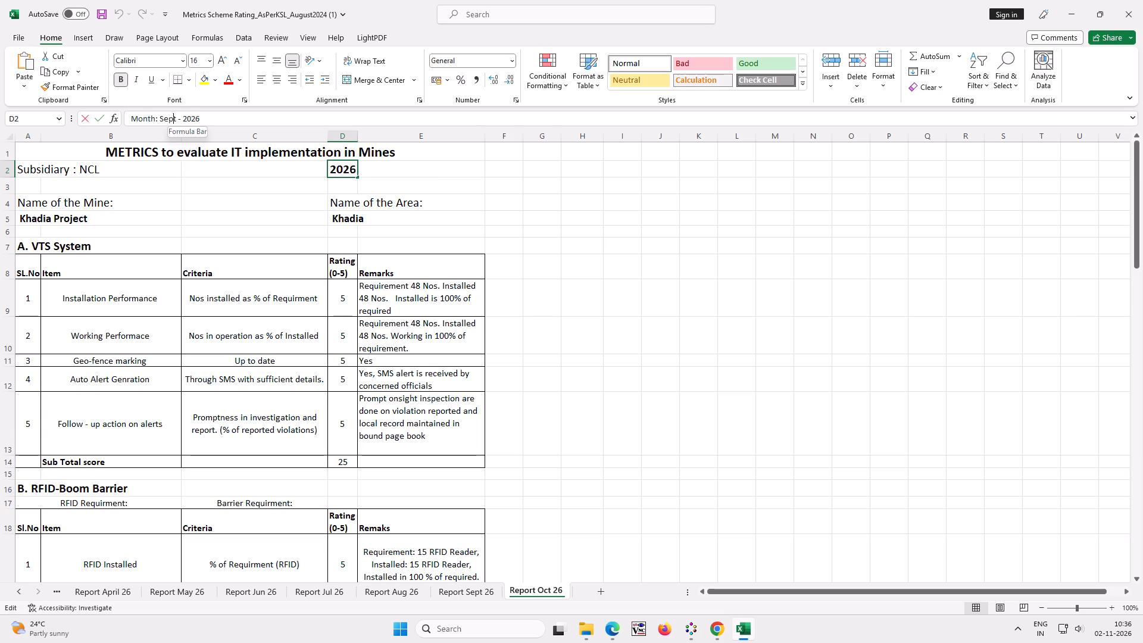
pyautogui.press('BackSpace')
pyautogui.press('BackSpace')
pyautogui.press('BackSpace')
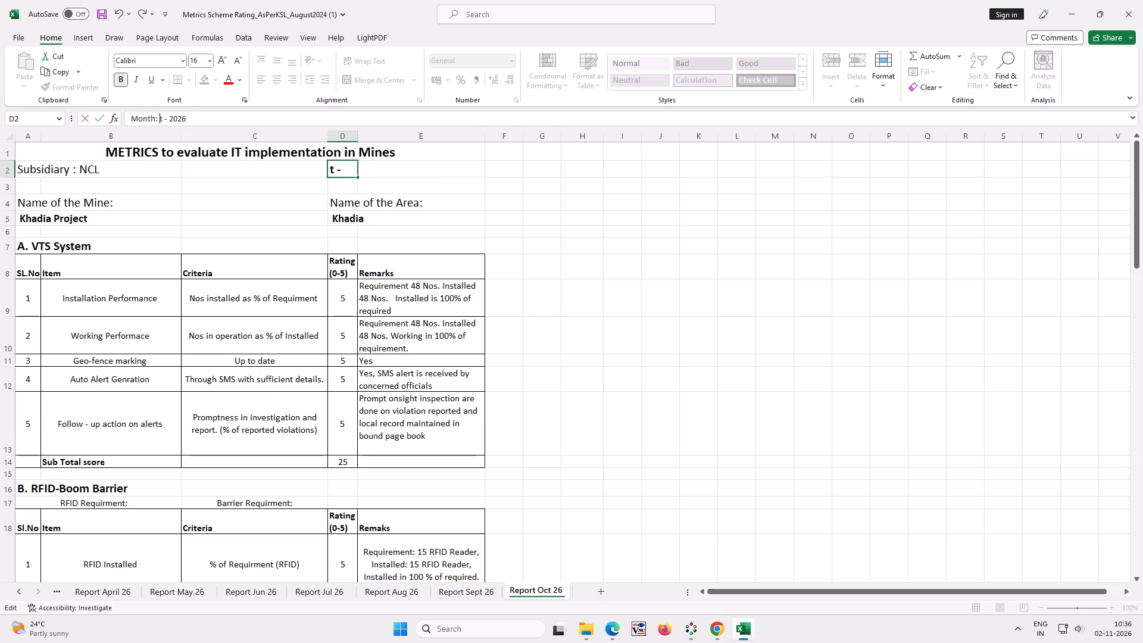
pyautogui.write('Oc')
pyautogui.click(590, 357)
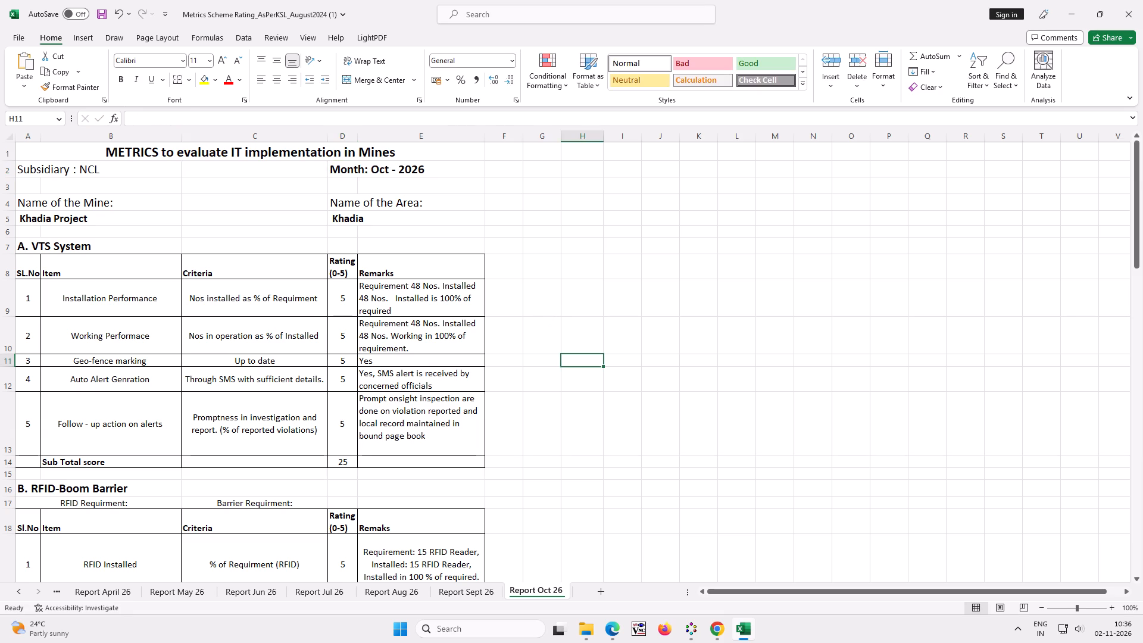
# In the VTS Installation Performance remark, set both the required and installed quantities to 46 Nos.
pyautogui.doubleClick(420, 284)
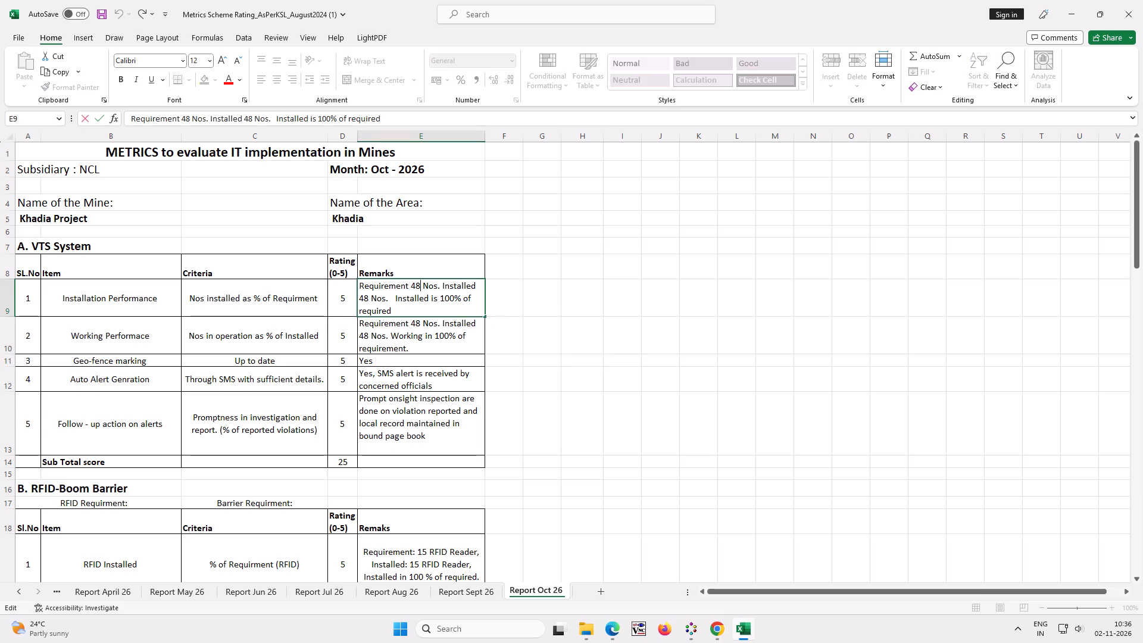
pyautogui.press('BackSpace')
pyautogui.press('6')
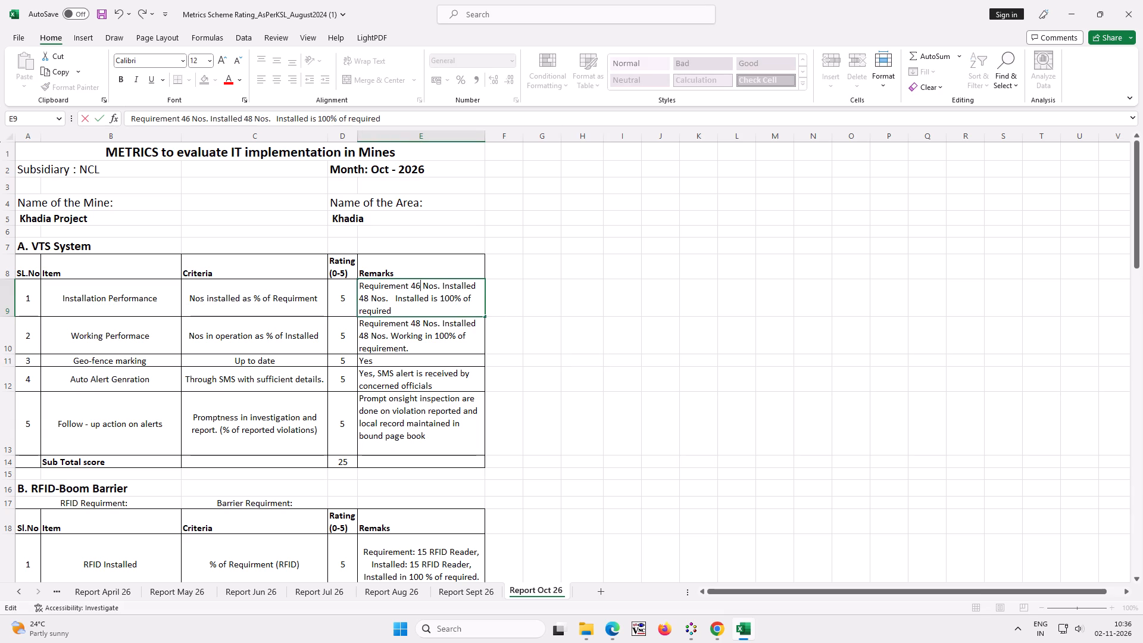
pyautogui.click(367, 300)
pyautogui.press('BackSpace')
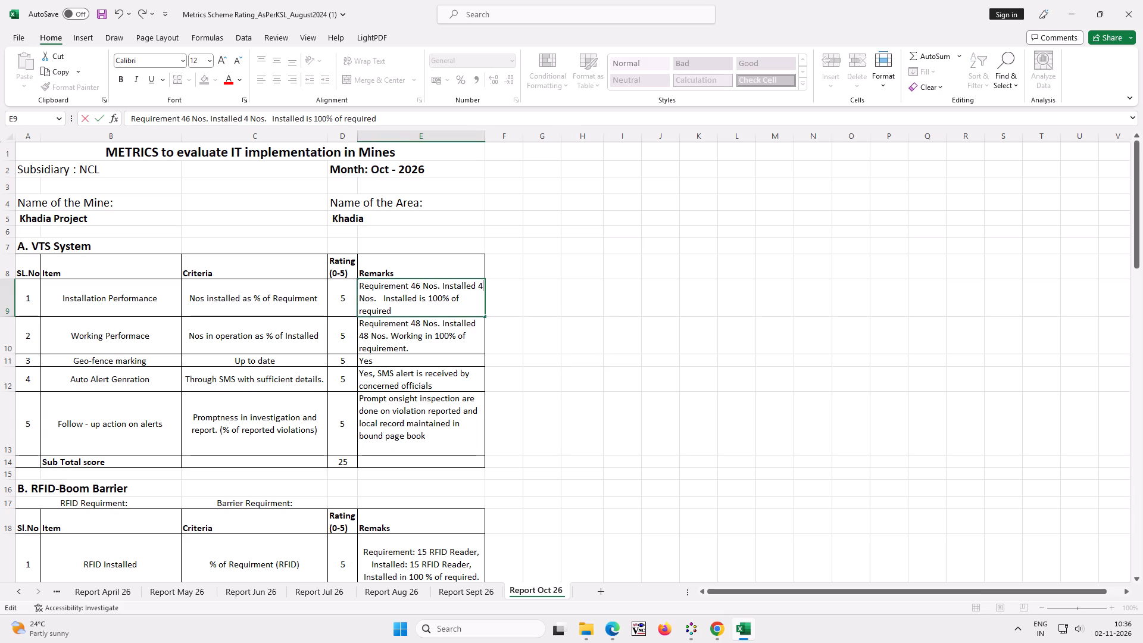
pyautogui.press('6')
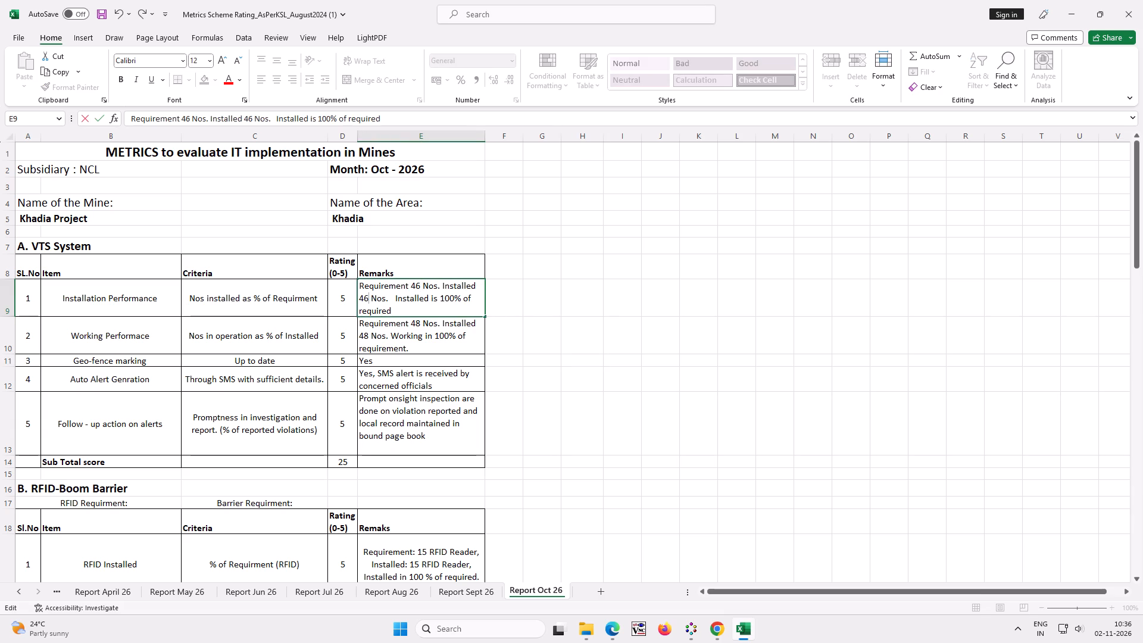
# In the VTS Working Performance remark, set both the required and installed quantities to 46 Nos.
pyautogui.doubleClick(422, 321)
pyautogui.press('Left')
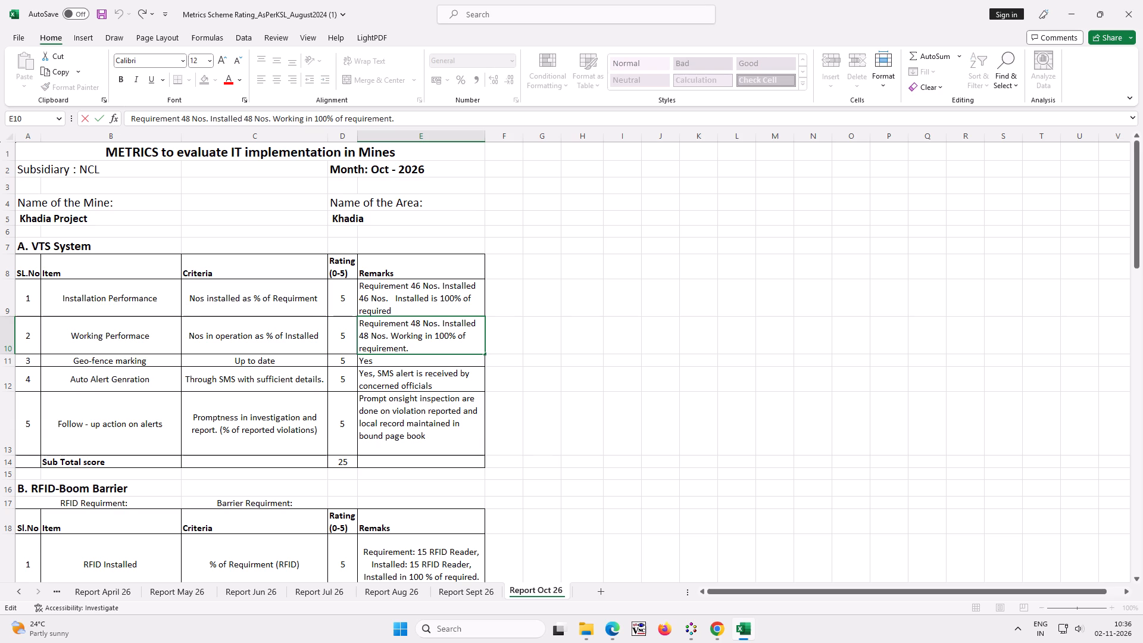
pyautogui.press('BackSpace')
pyautogui.press('6')
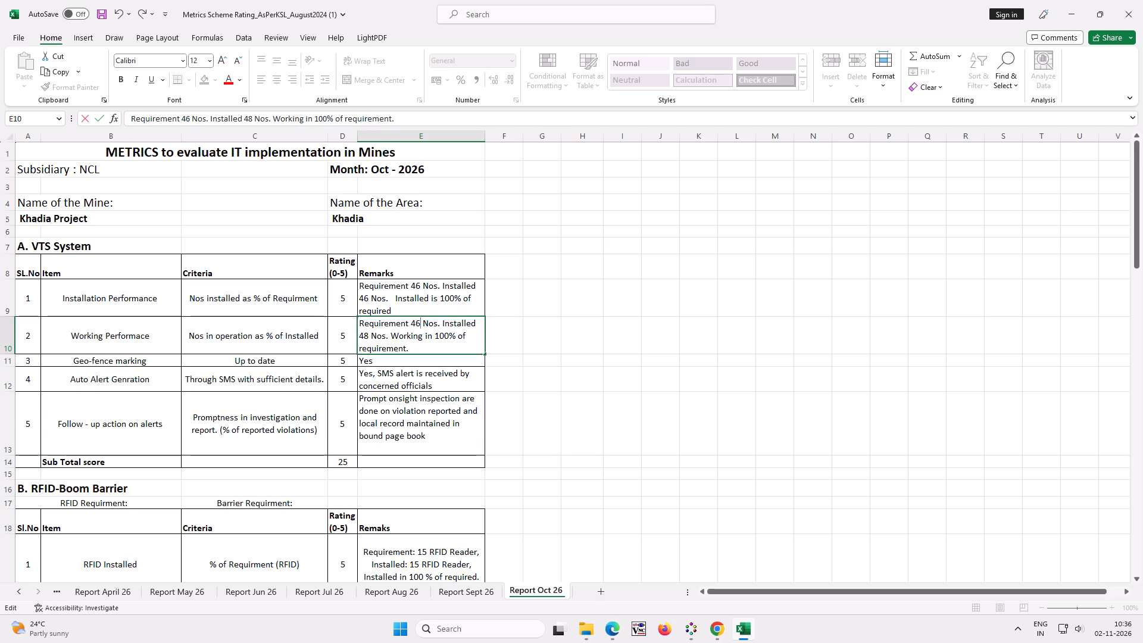
pyautogui.click(369, 336)
pyautogui.press('BackSpace')
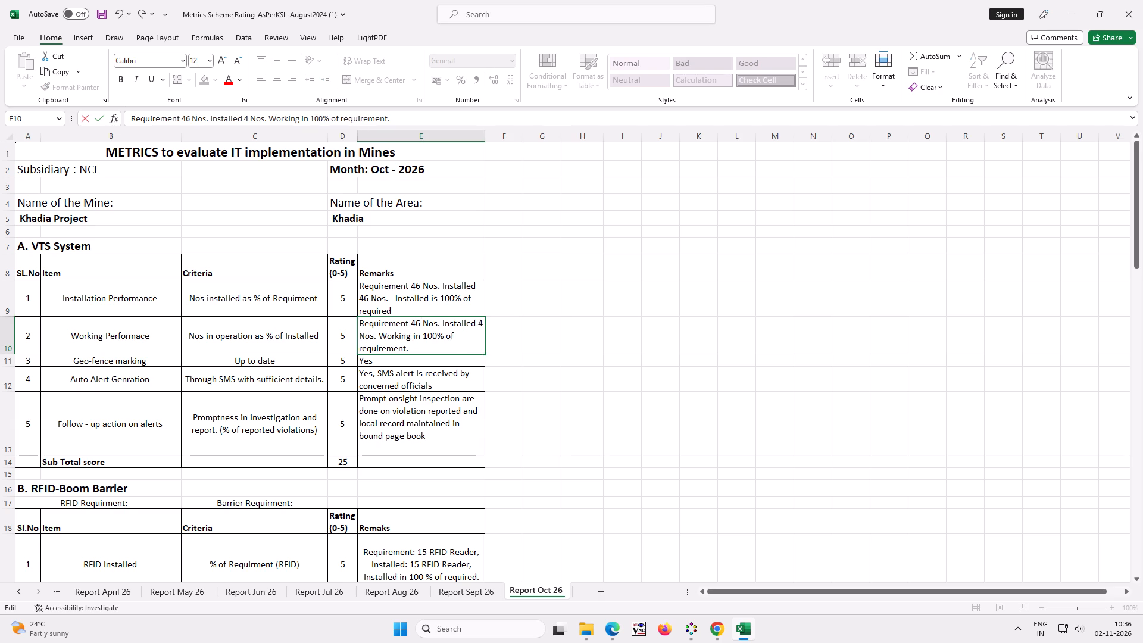
pyautogui.press('6')
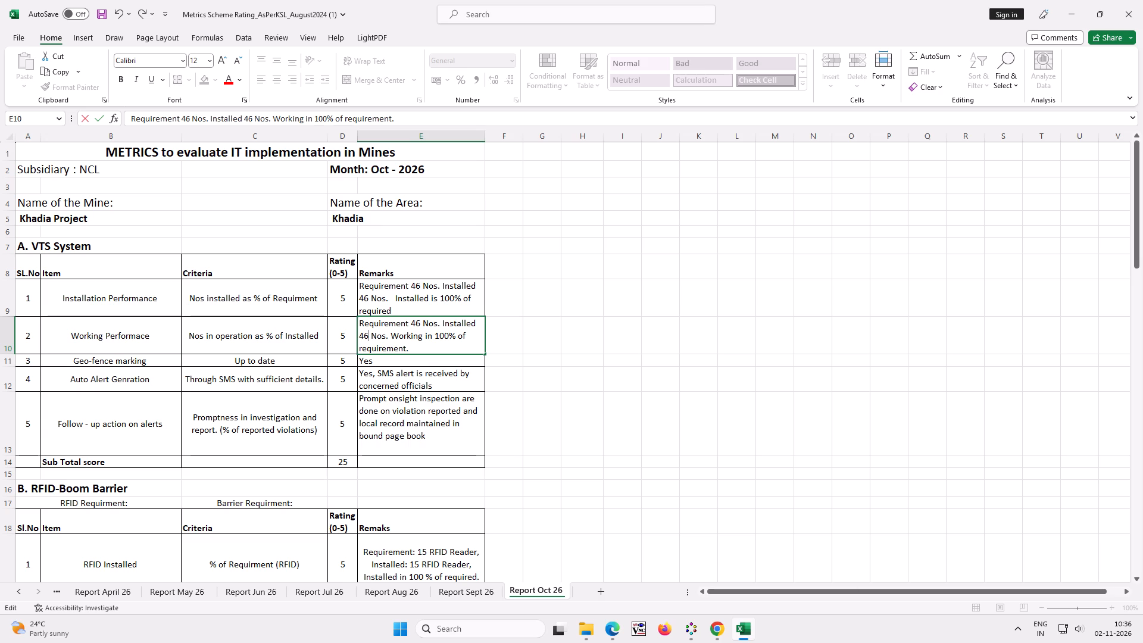
pyautogui.click(535, 452)
# Review the RFID-Boom Barrier and CCTV sections of the October sheet.
pyautogui.scroll(-6, 366, 468)
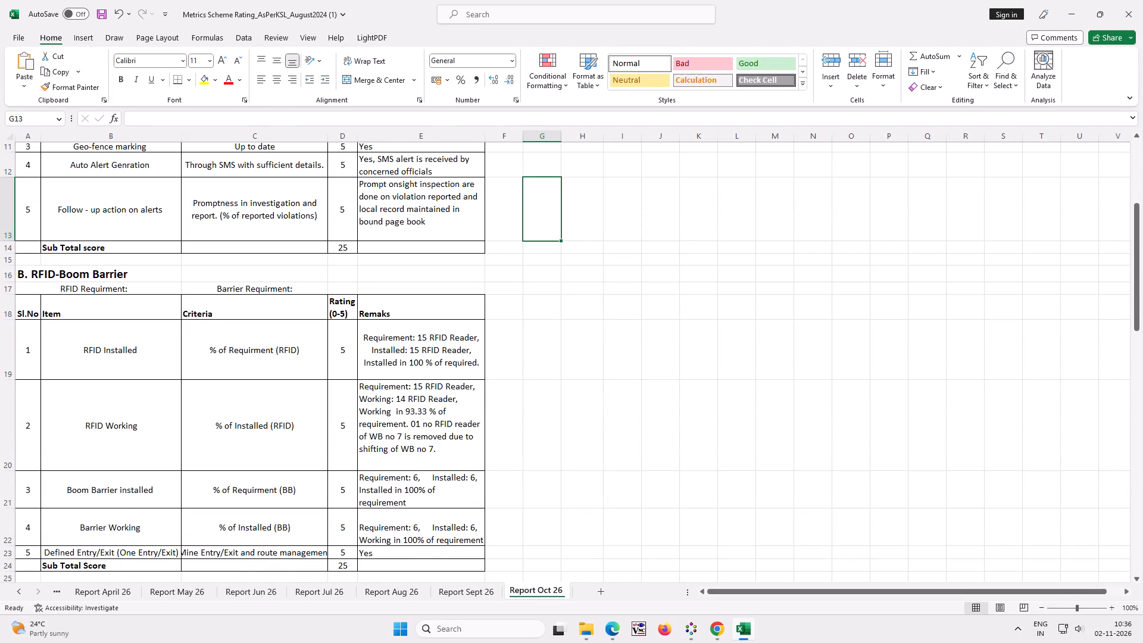
pyautogui.scroll(-3, 336, 536)
pyautogui.scroll(-3, 353, 482)
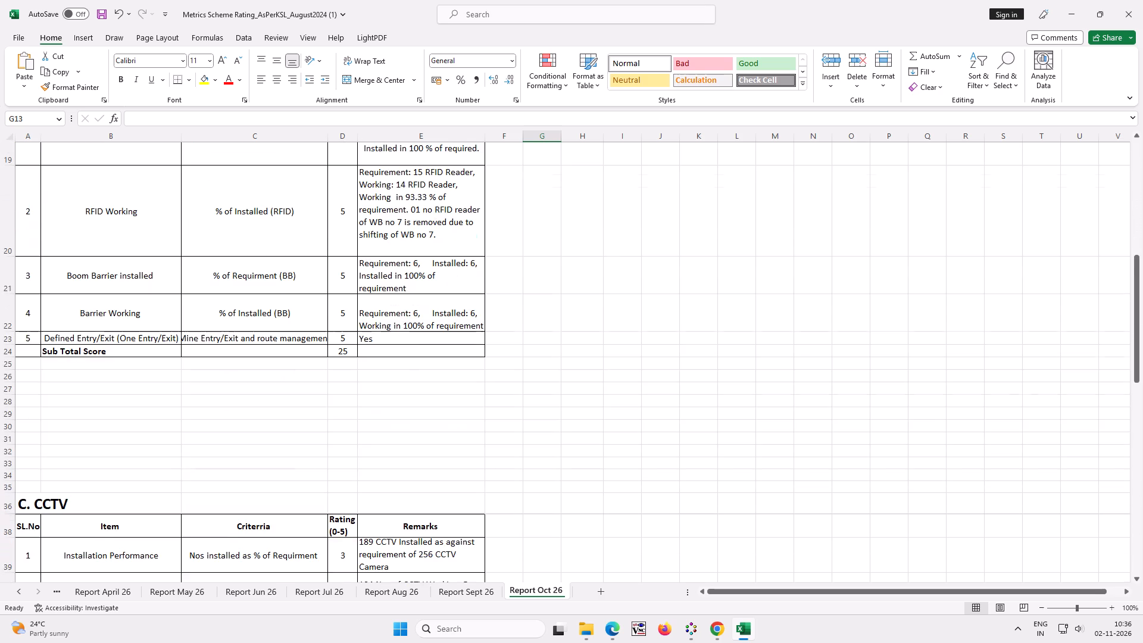
pyautogui.scroll(-8, 354, 485)
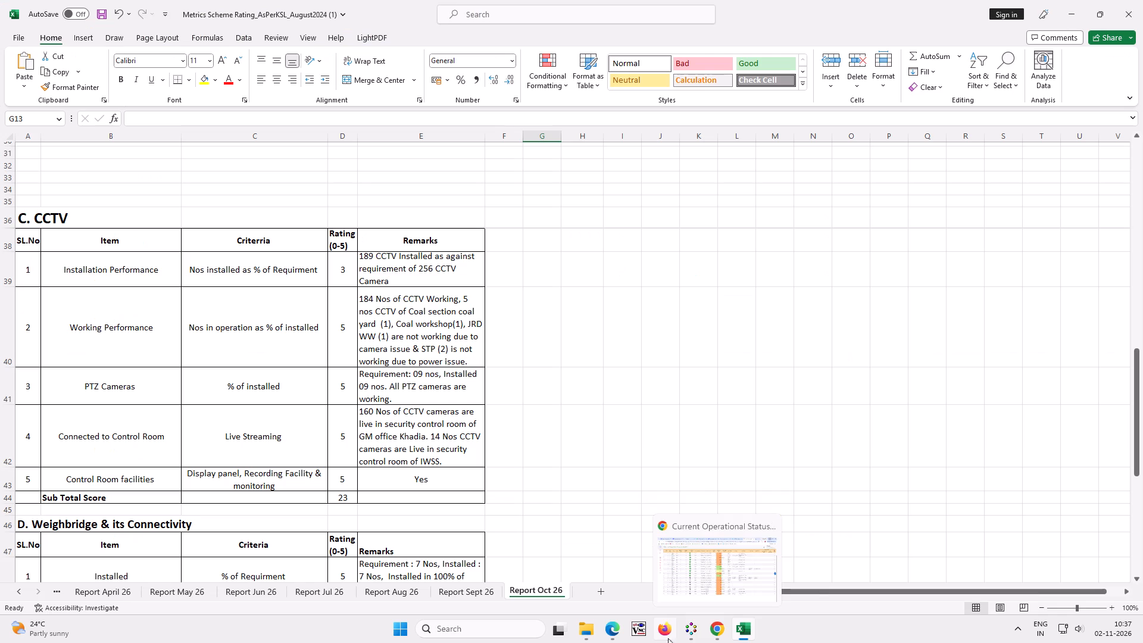
# Switch to PingInfoView and check the ping status of the network devices and CCTV cameras, marking timed-out entries down to Royal_View Point.
pyautogui.click(740, 569)
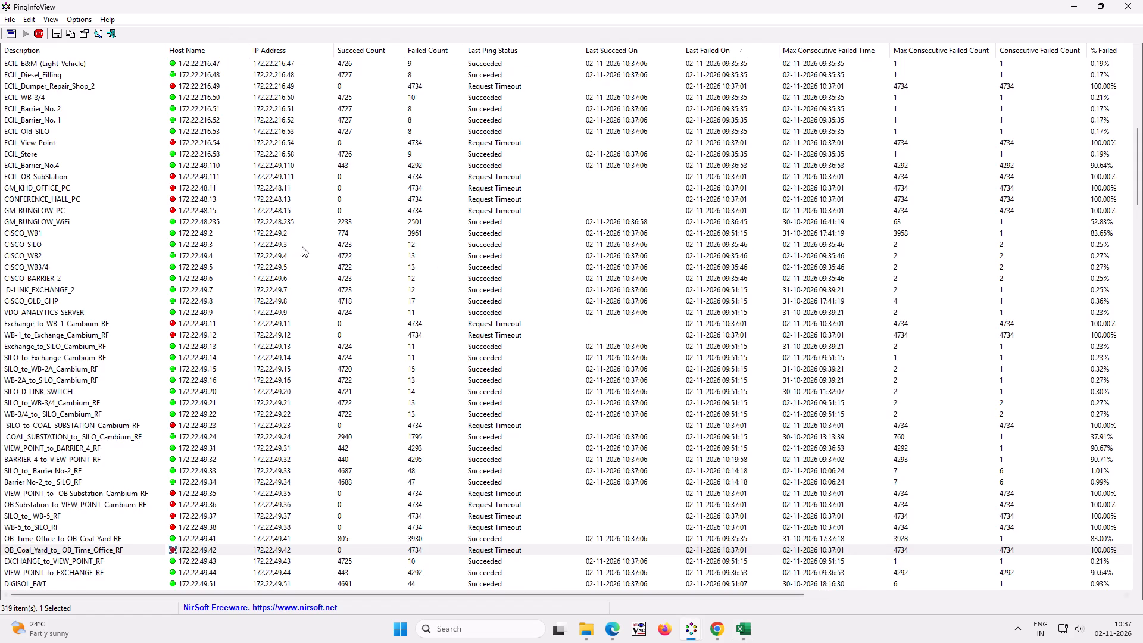
pyautogui.scroll(-12, 242, 358)
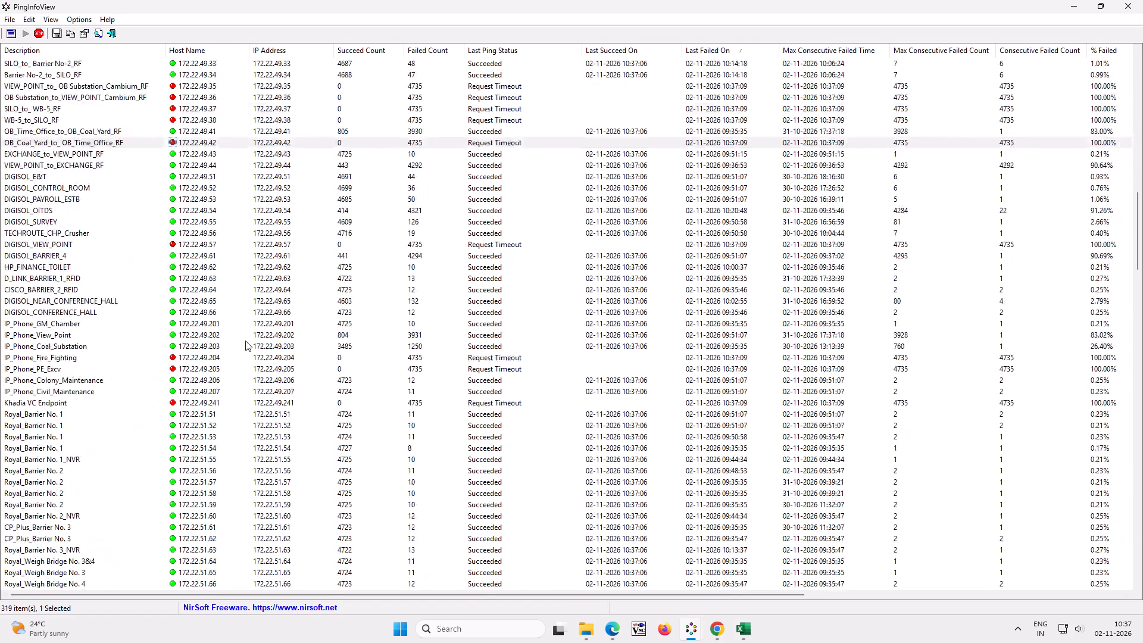
pyautogui.scroll(-13, 245, 341)
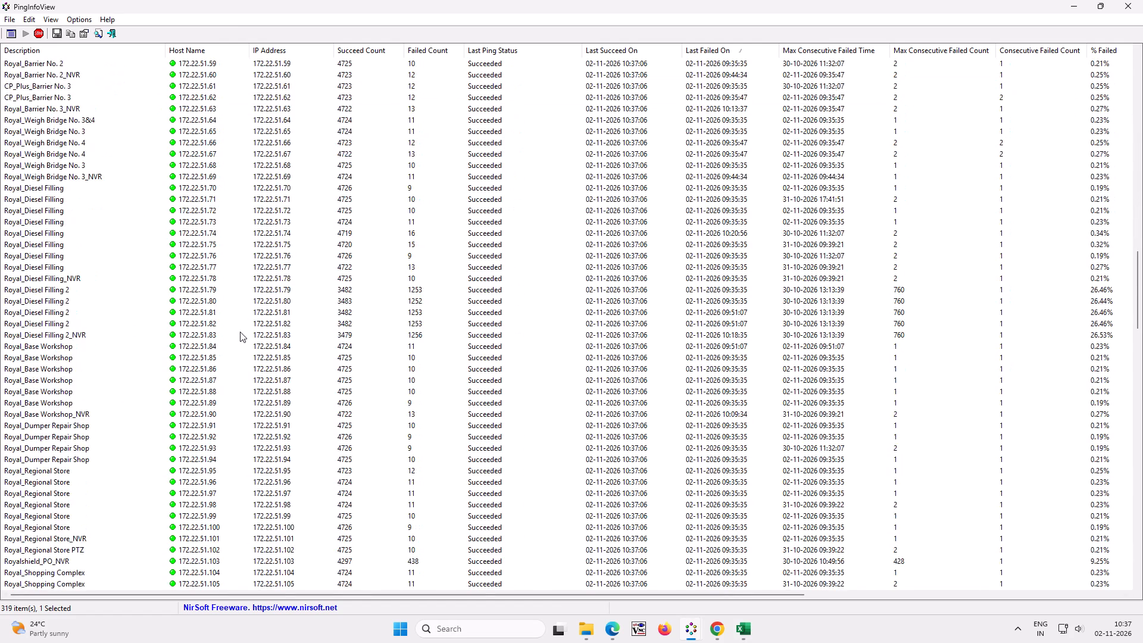
pyautogui.scroll(-15, 240, 332)
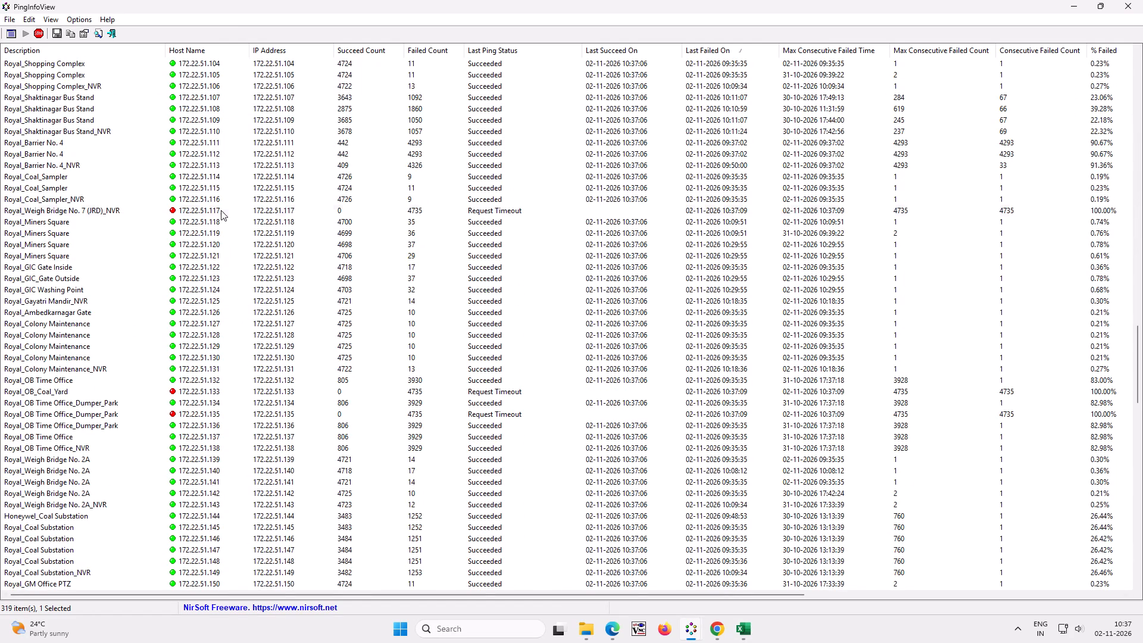
pyautogui.click(221, 210)
pyautogui.scroll(-5, 234, 351)
pyautogui.click(236, 221)
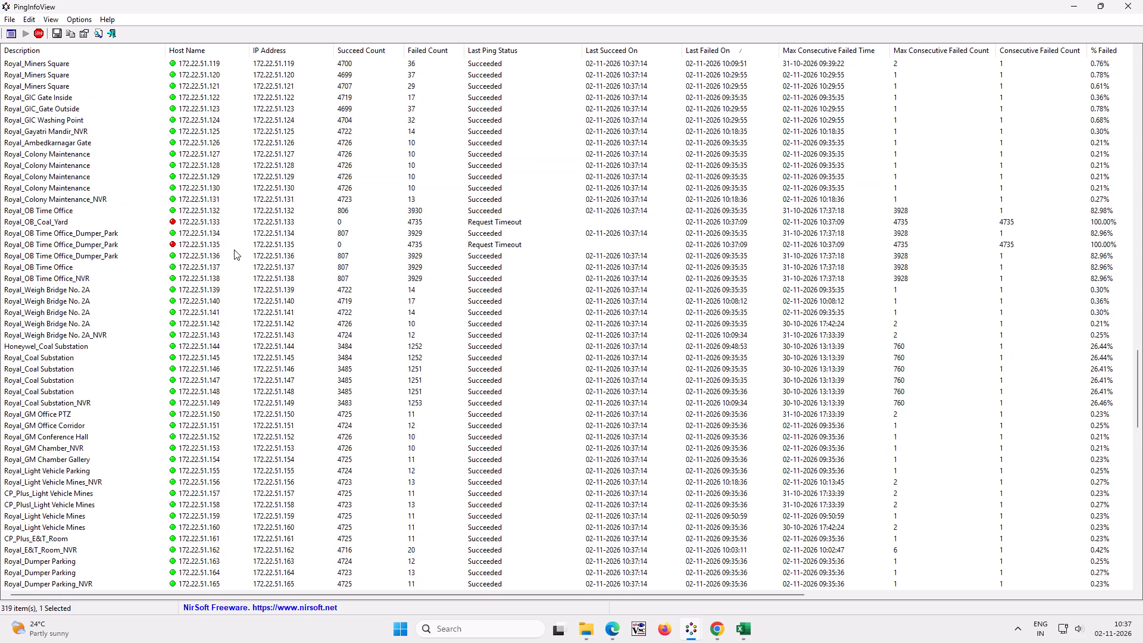
pyautogui.click(234, 249)
pyautogui.scroll(-7, 234, 265)
pyautogui.click(232, 414)
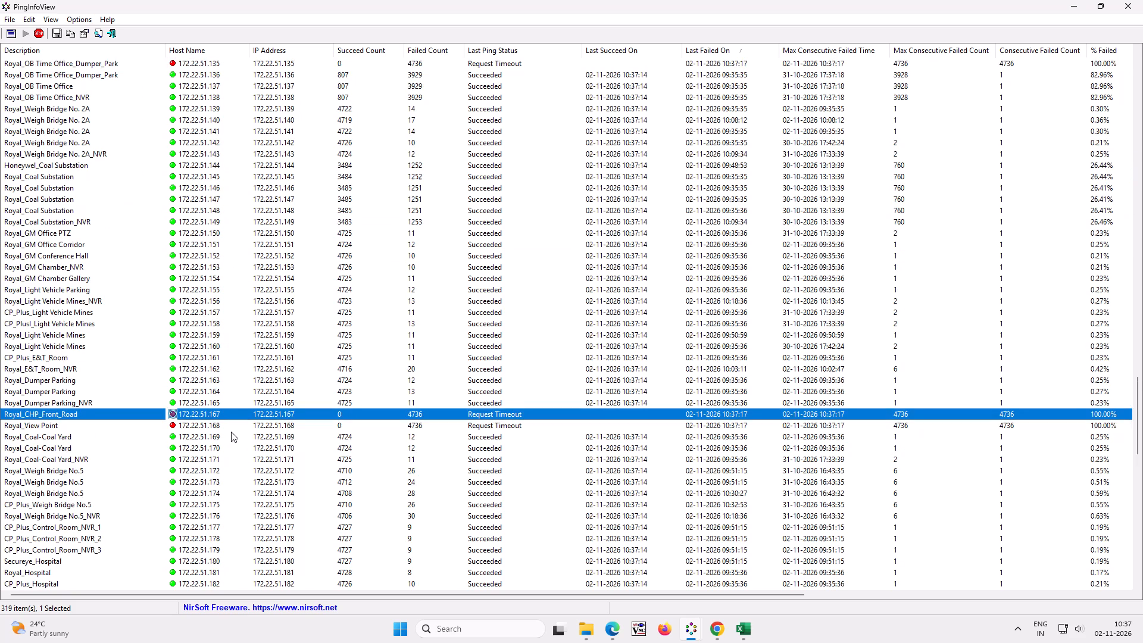
pyautogui.click(231, 426)
pyautogui.scroll(-6, 230, 426)
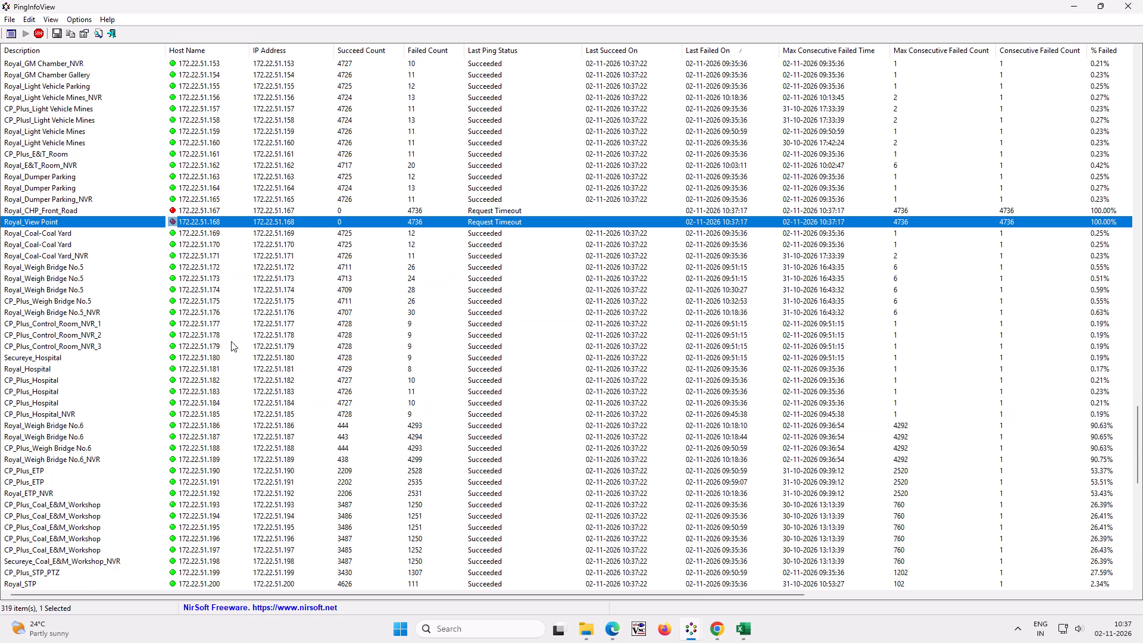
# Recheck the ping status of the cameras from the OB Time Office dumper park through the hospital, workshop, STP and OB Substation.
pyautogui.scroll(-2, 113, 407)
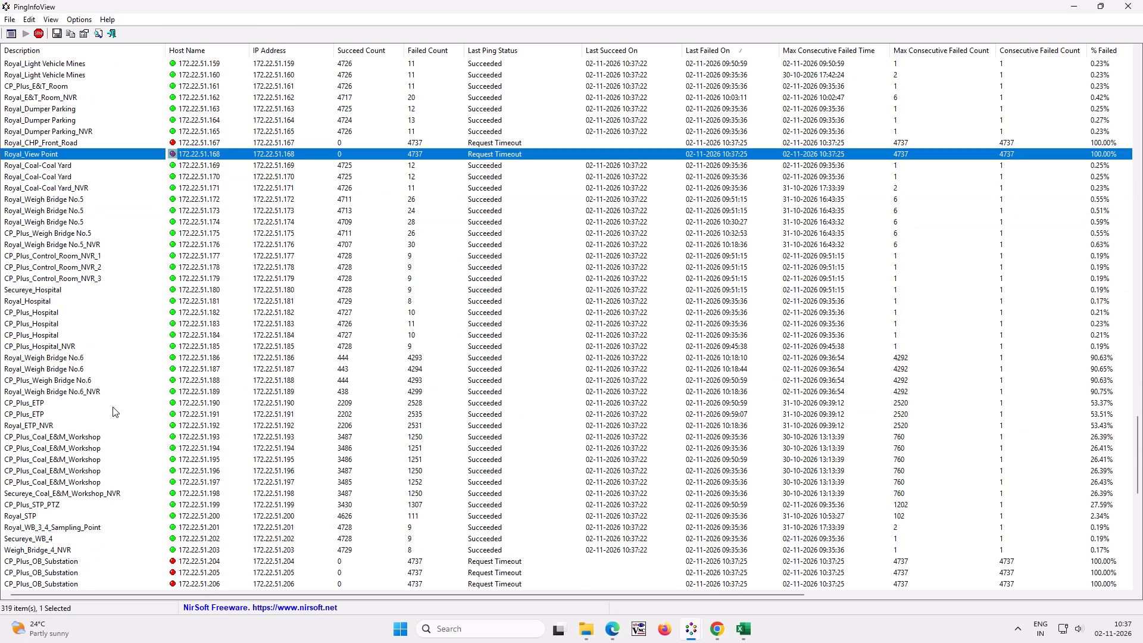
pyautogui.scroll(-5, 113, 407)
pyautogui.scroll(5, 113, 406)
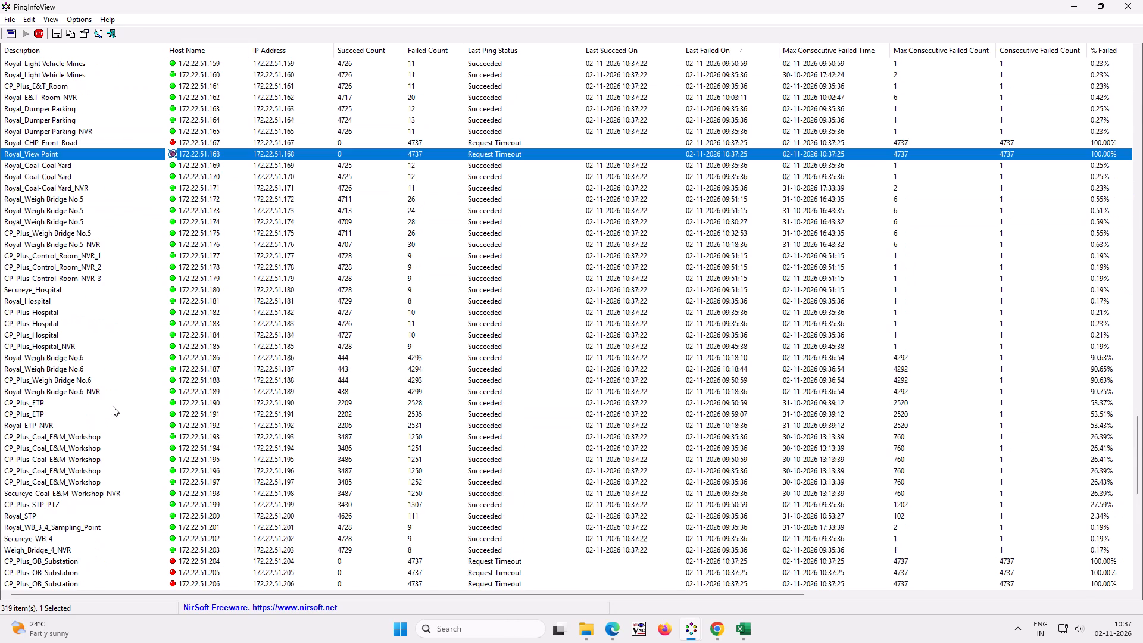
pyautogui.scroll(4, 113, 404)
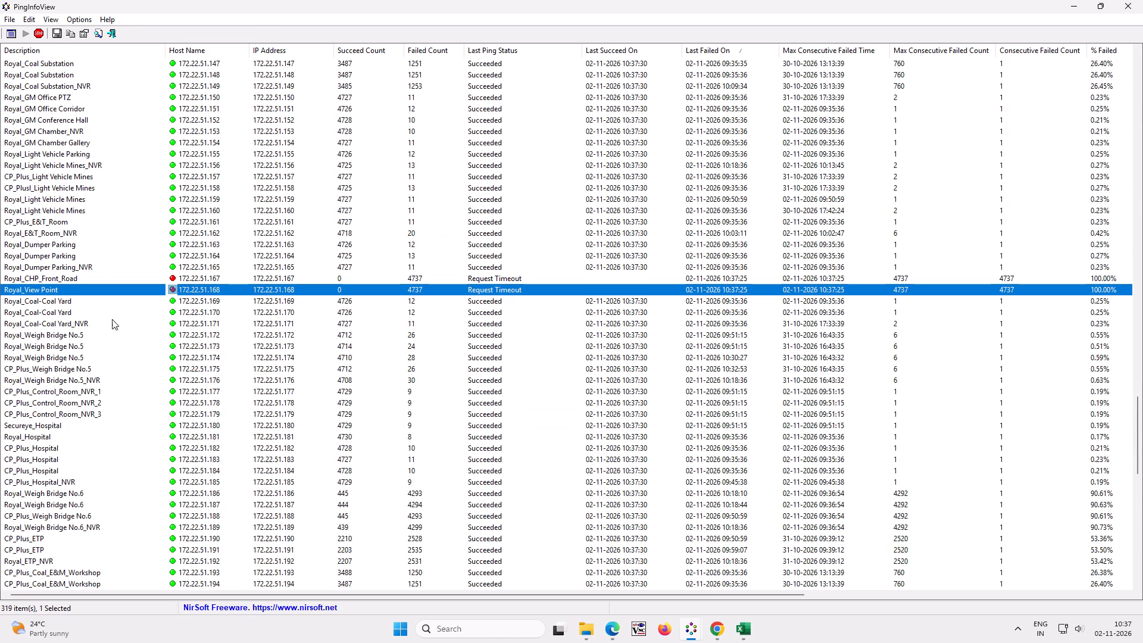
pyautogui.scroll(5, 117, 336)
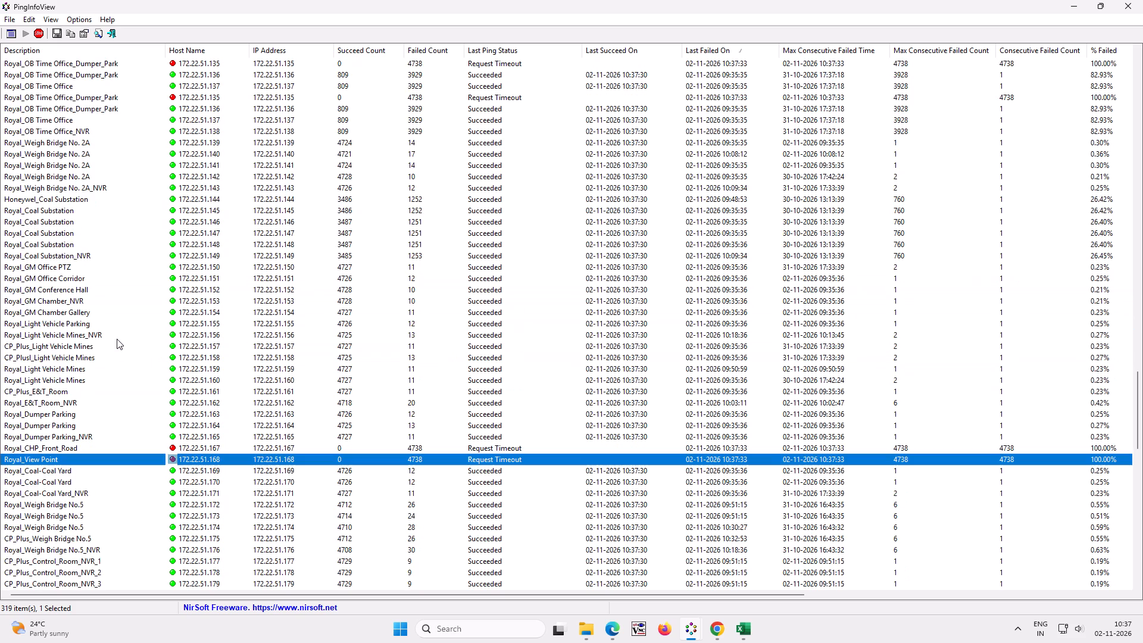
pyautogui.scroll(5, 117, 339)
pyautogui.scroll(-11, 117, 338)
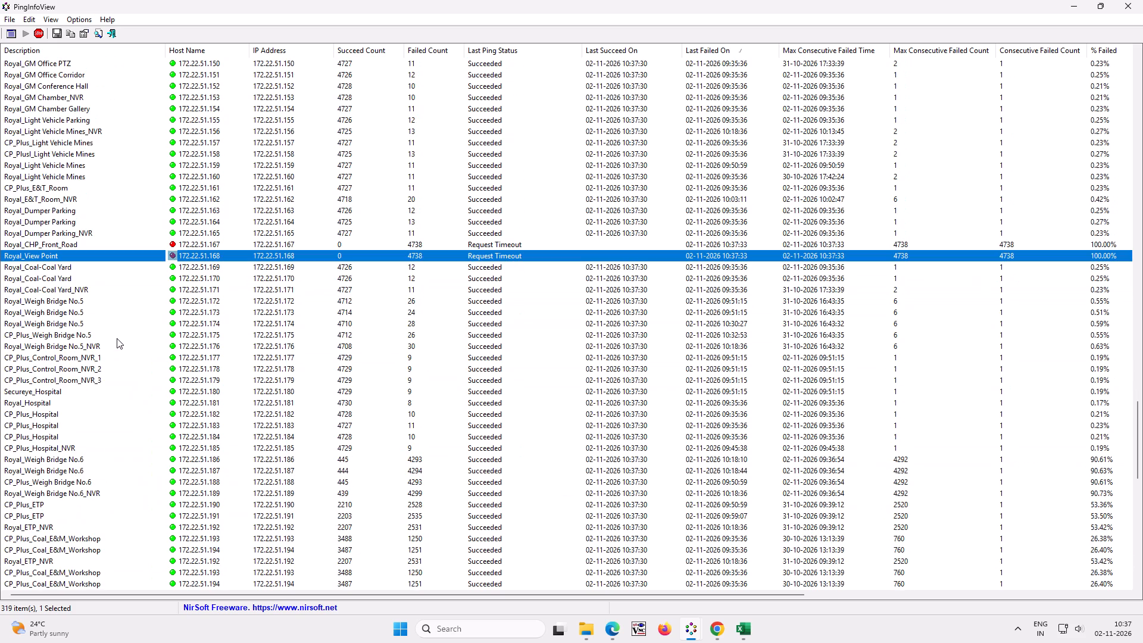
pyautogui.scroll(-4, 114, 351)
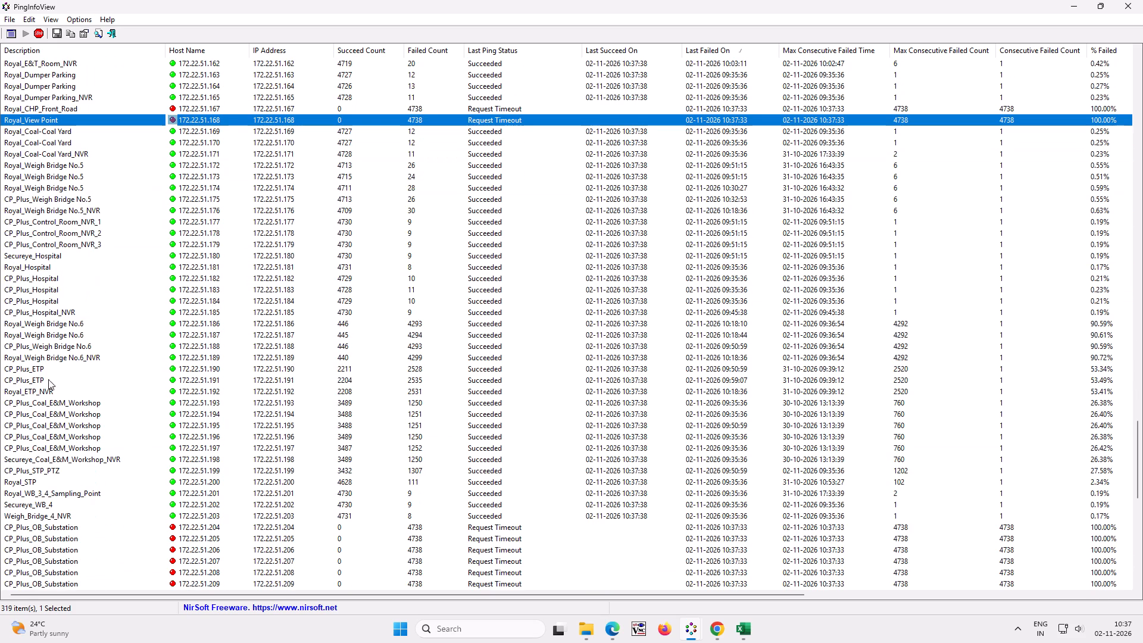
pyautogui.scroll(-3, 127, 416)
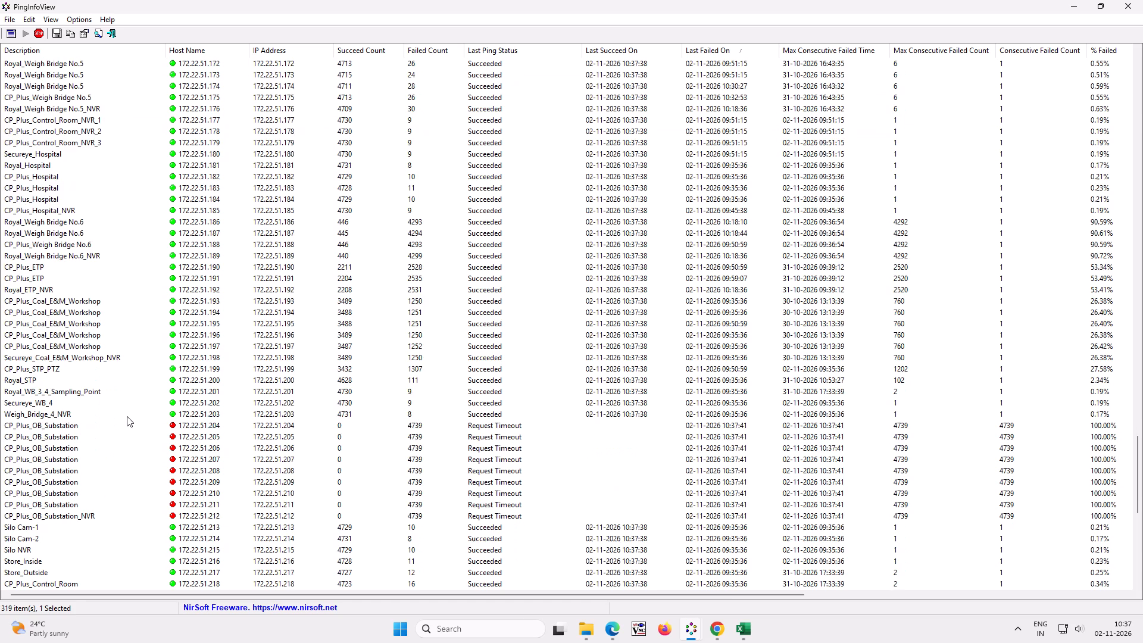
# Check the ping status of the OB Substation, Colony Gate, Coal Lab, CHP and JRD WW cameras, and return to the hospital and weighbridge entries.
pyautogui.scroll(-2, 114, 464)
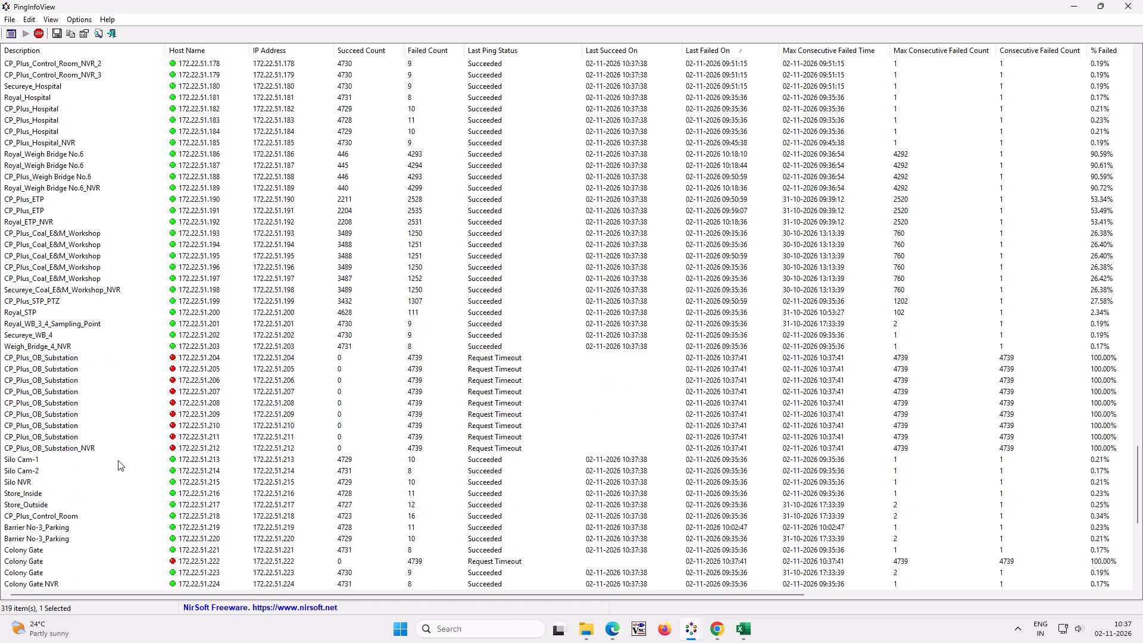
pyautogui.scroll(-7, 118, 459)
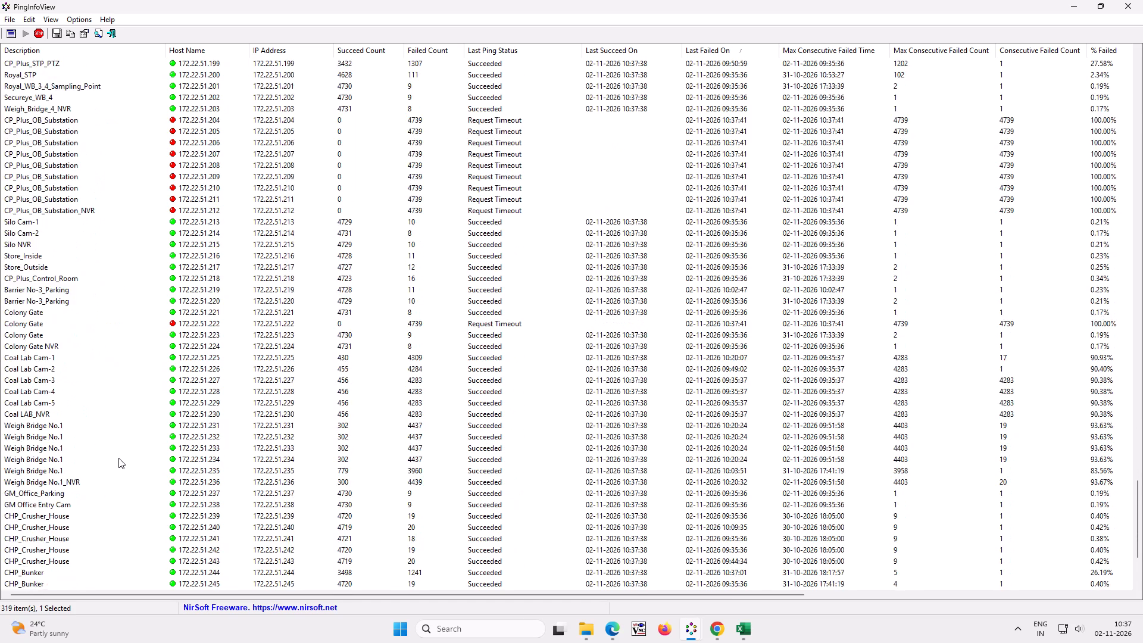
pyautogui.scroll(-8, 118, 458)
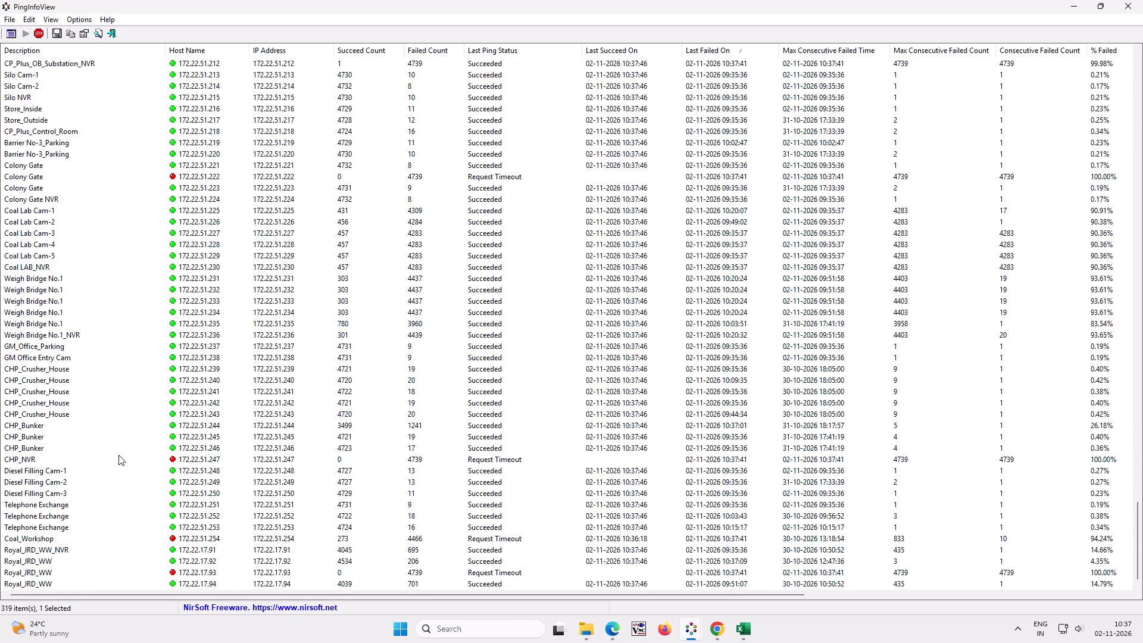
pyautogui.scroll(5, 117, 453)
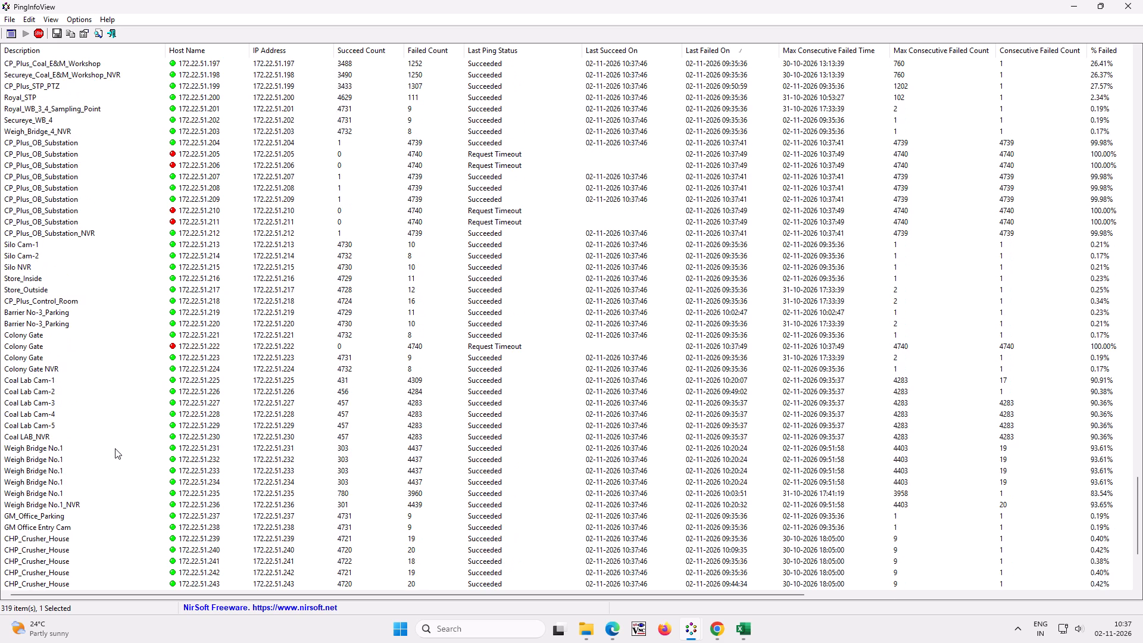
pyautogui.scroll(2, 114, 447)
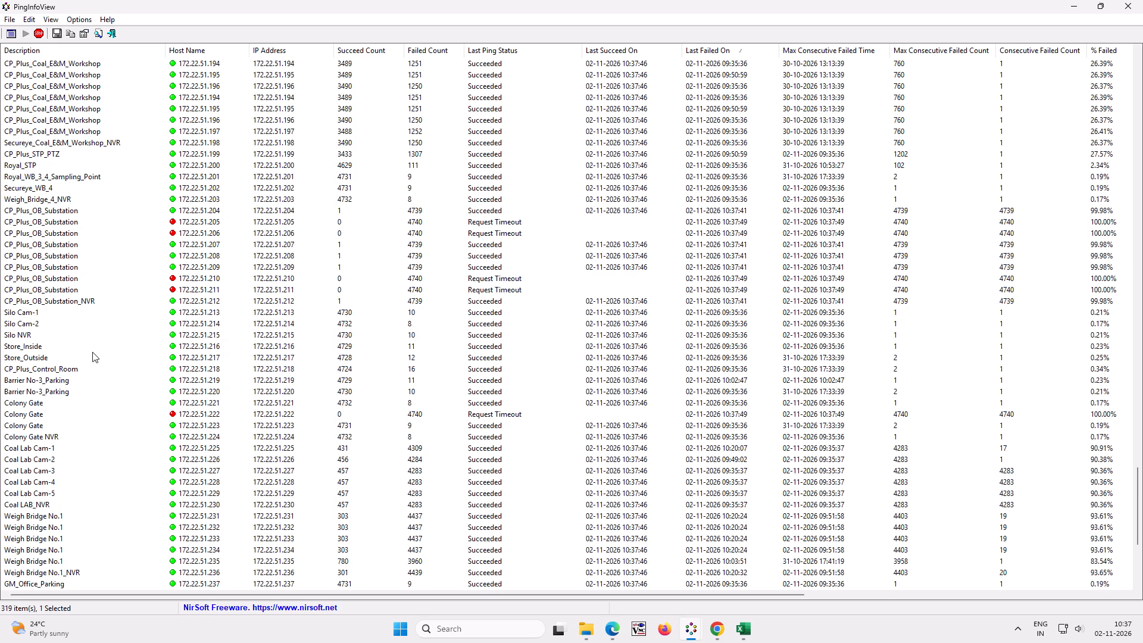
pyautogui.scroll(3, 94, 348)
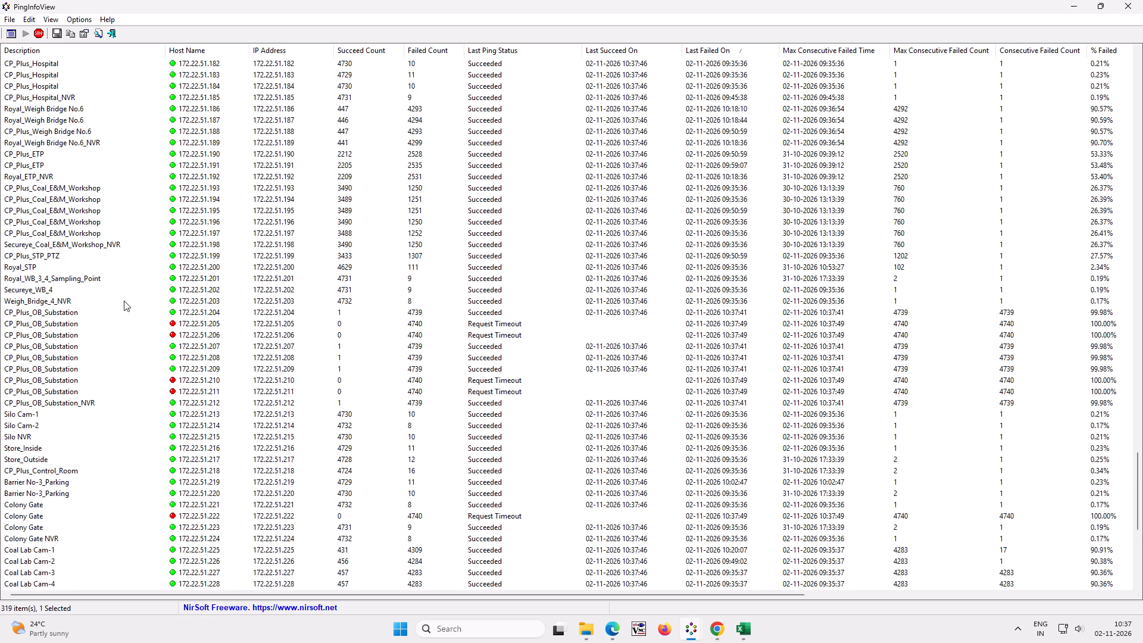
pyautogui.scroll(3, 120, 321)
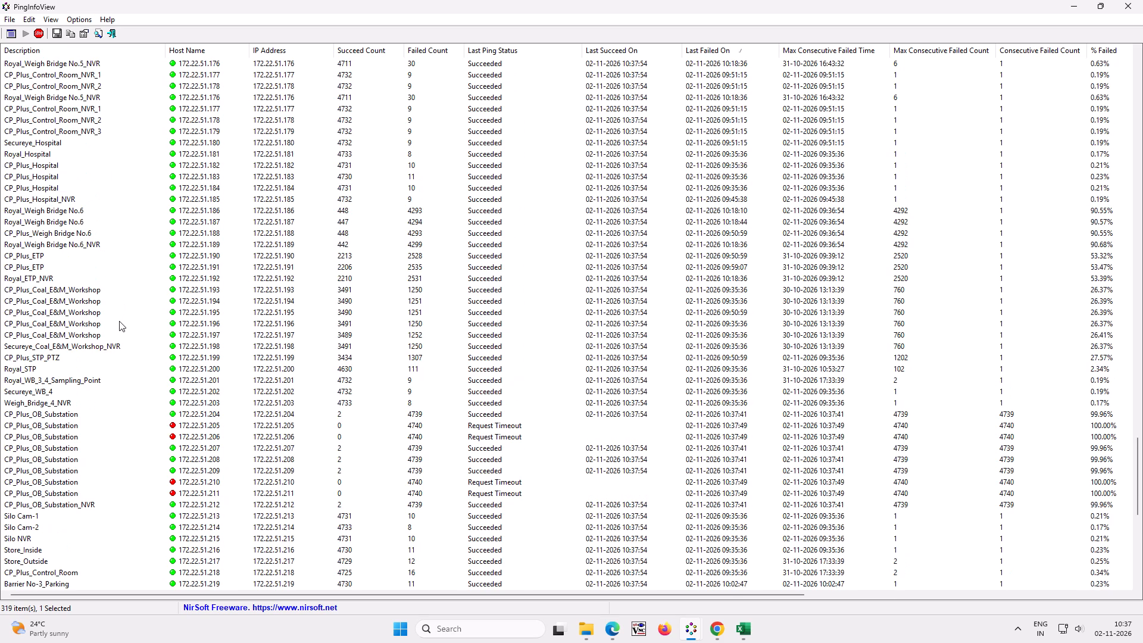
# Search the device list for "view".
pyautogui.click(95, 34)
pyautogui.press('v')
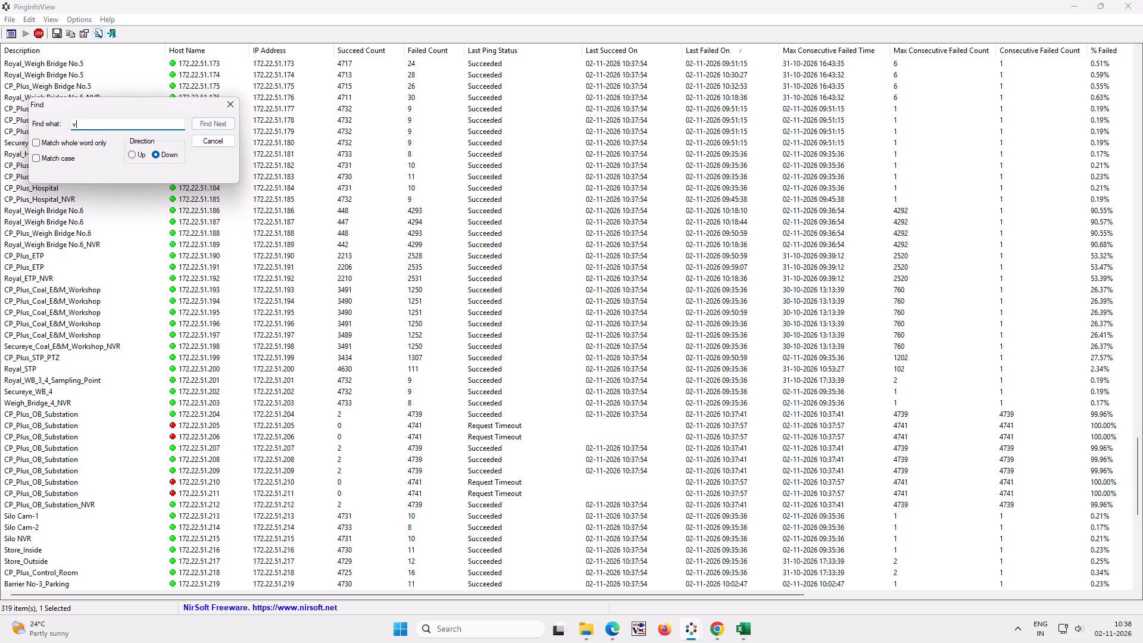
pyautogui.press('i')
pyautogui.write('ew')
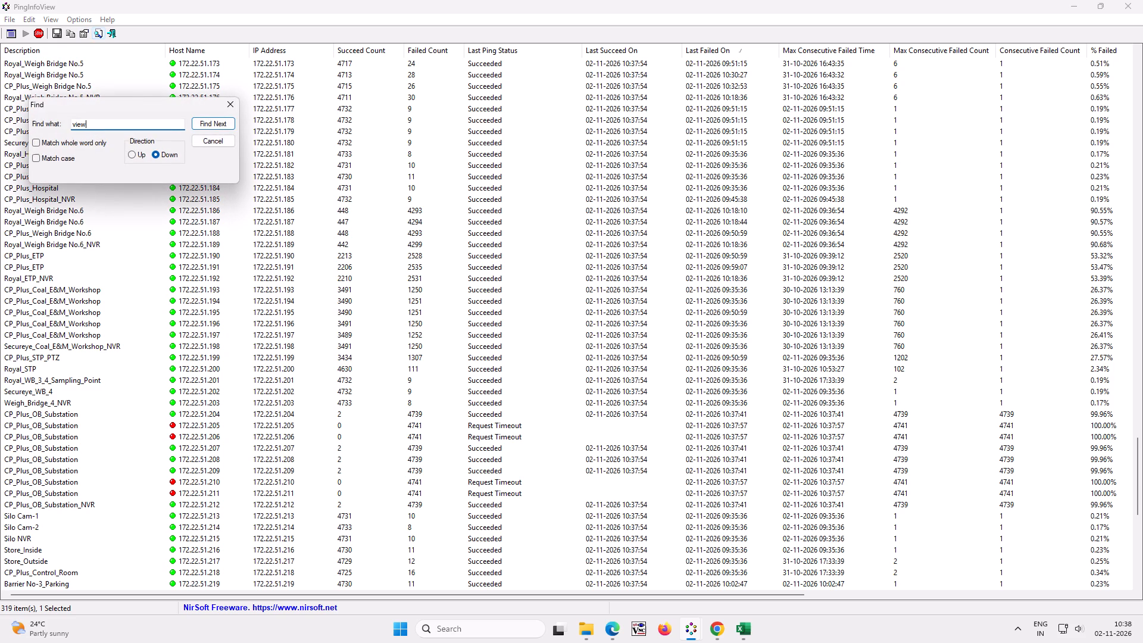
pyautogui.click(211, 122)
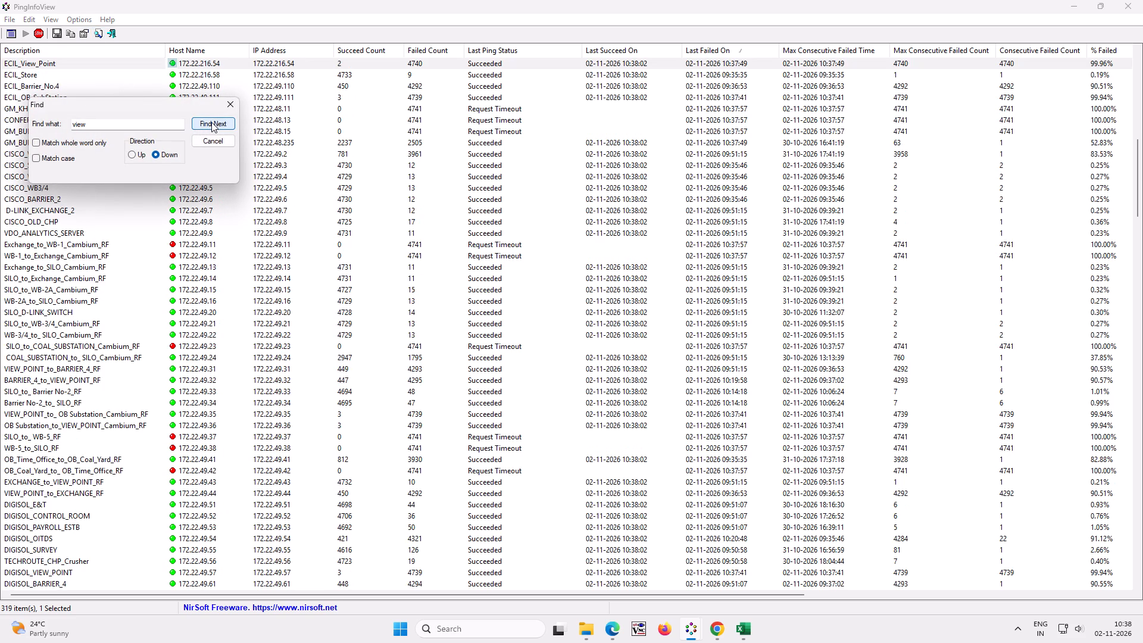
# Go through the "view" matches in the device list, checking the ping status of the view point links, switches, phone and camera.
pyautogui.moveTo(144, 105); pyautogui.dragTo(389, 130)
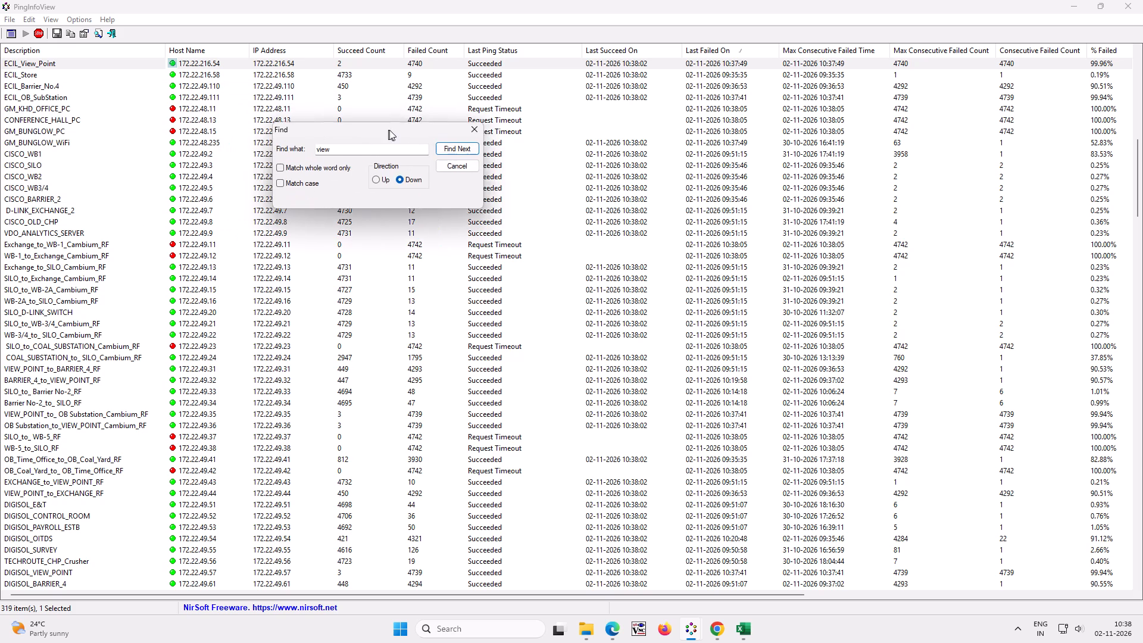
pyautogui.moveTo(389, 130); pyautogui.dragTo(398, 133)
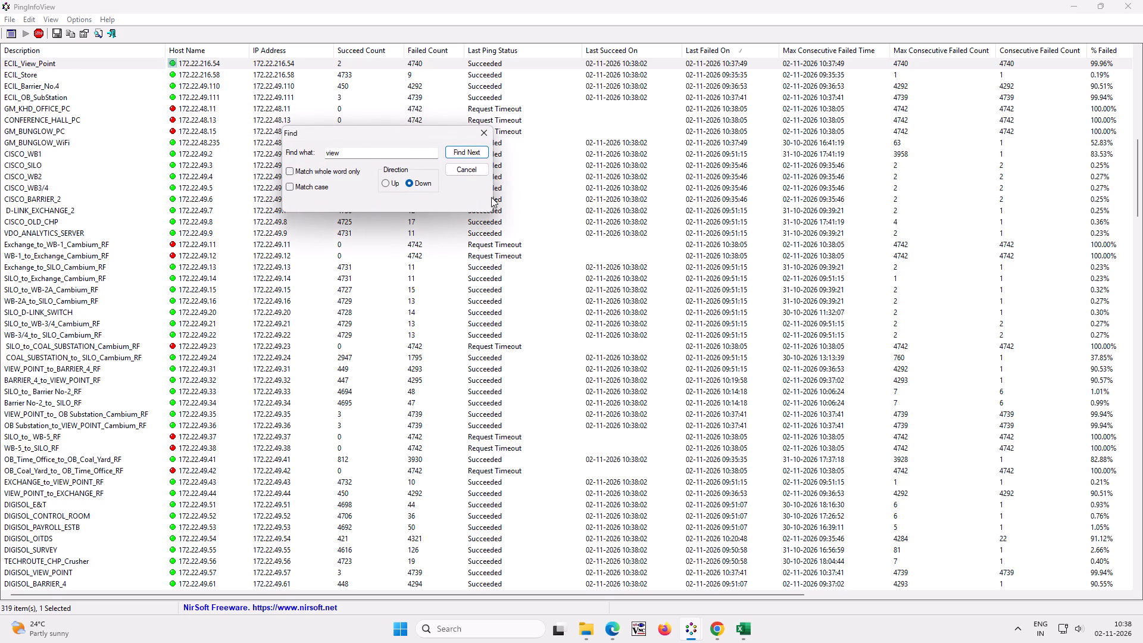
pyautogui.click(464, 148)
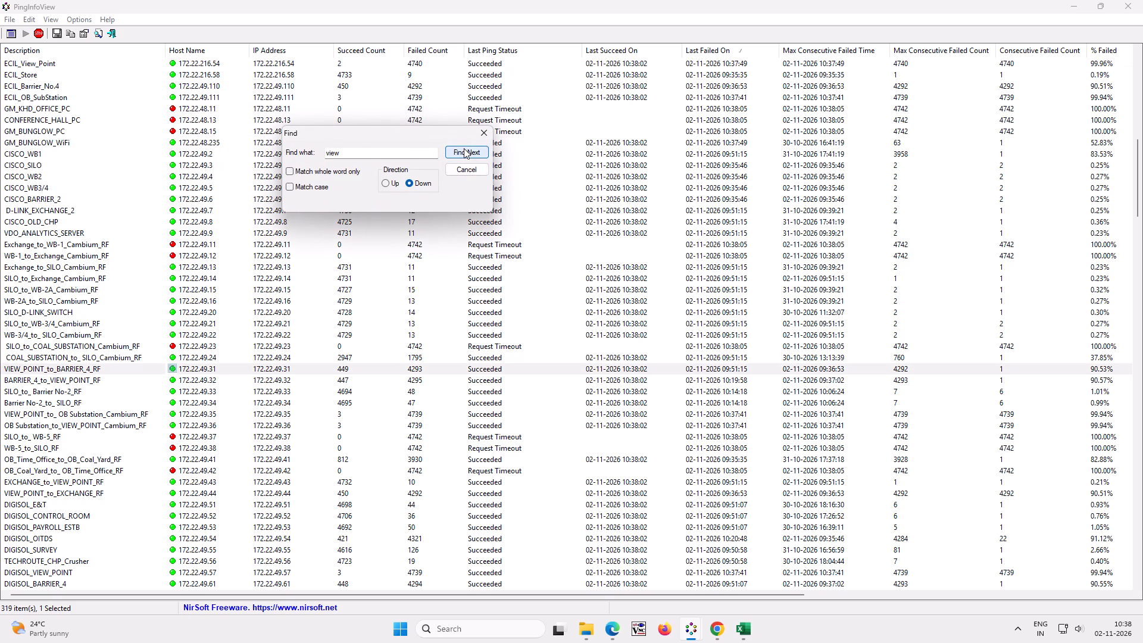
pyautogui.click(464, 148)
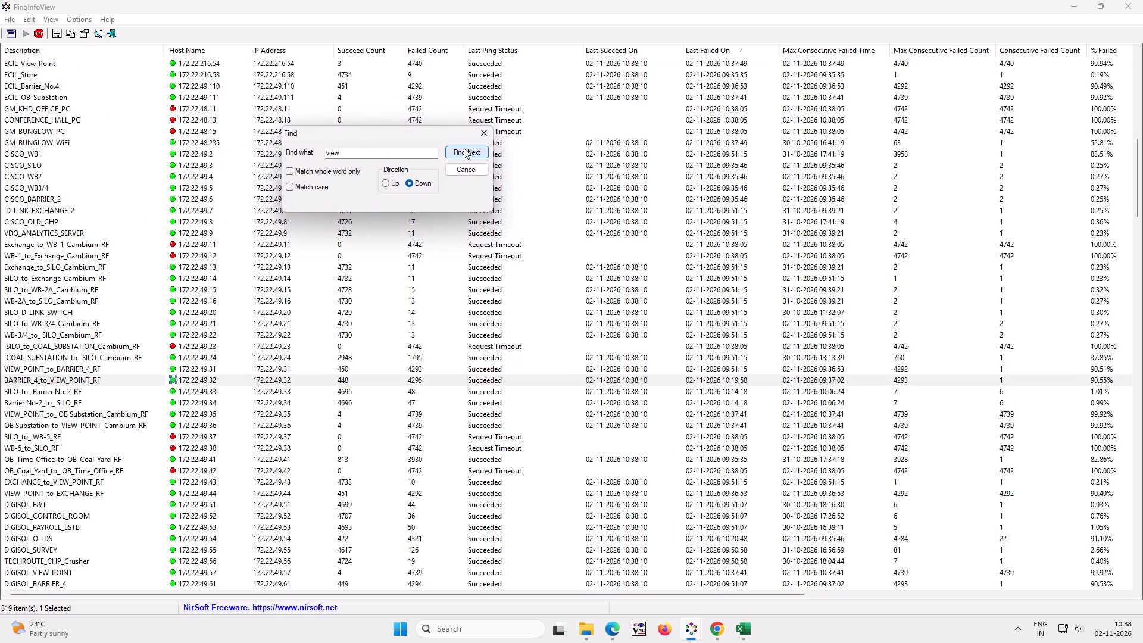
pyautogui.click(464, 148)
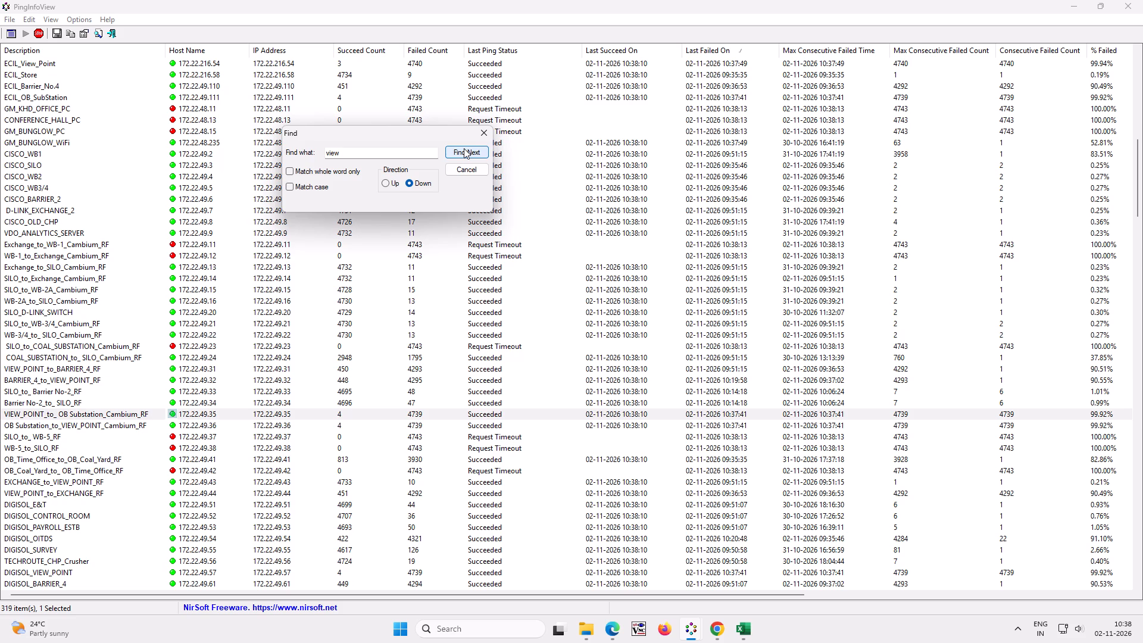
pyautogui.click(464, 148)
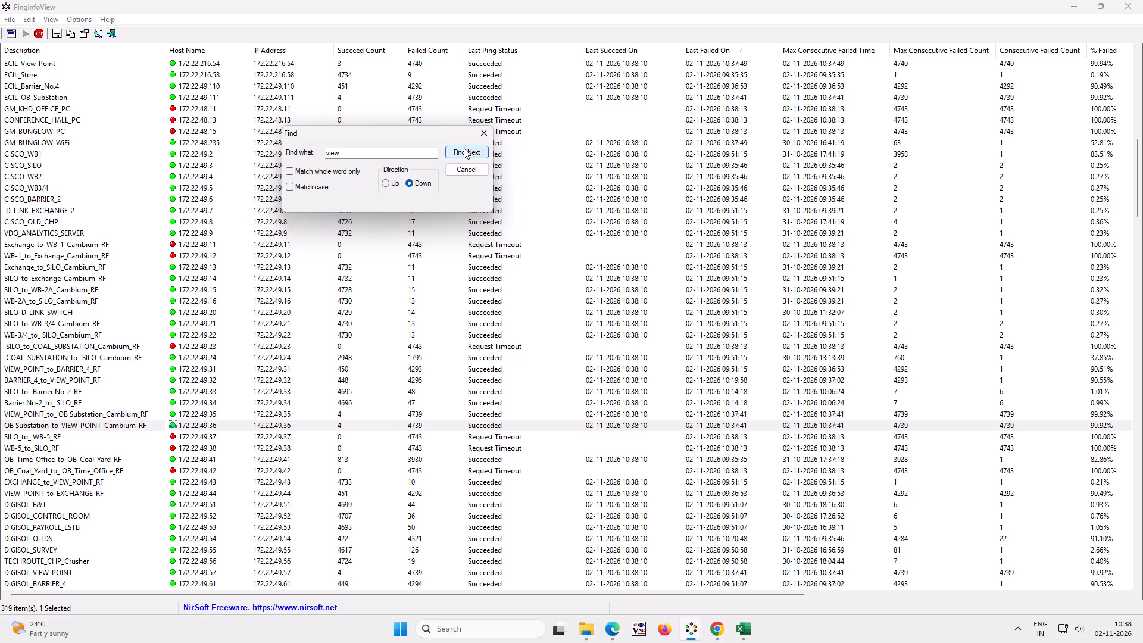
pyautogui.click(464, 148)
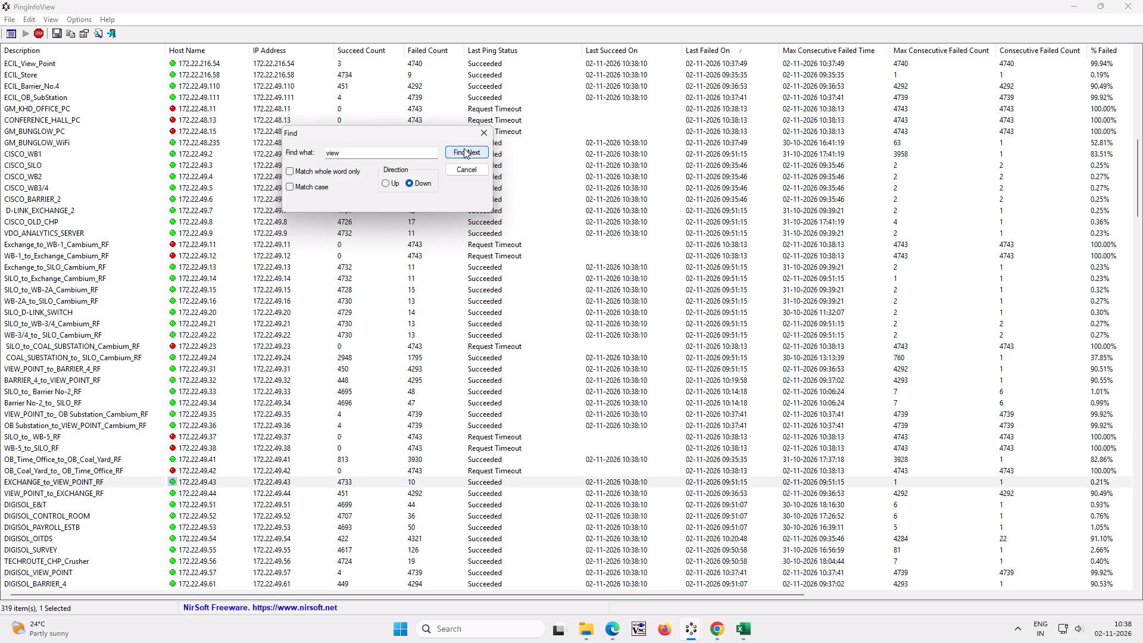
pyautogui.click(464, 148)
pyautogui.click(464, 148)
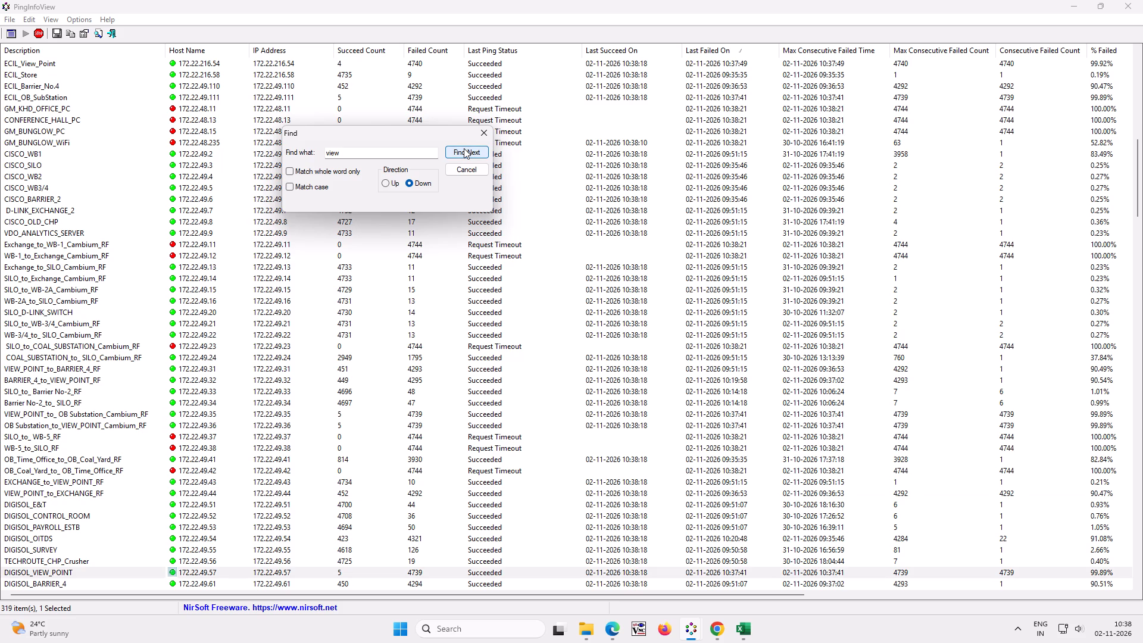
pyautogui.click(464, 148)
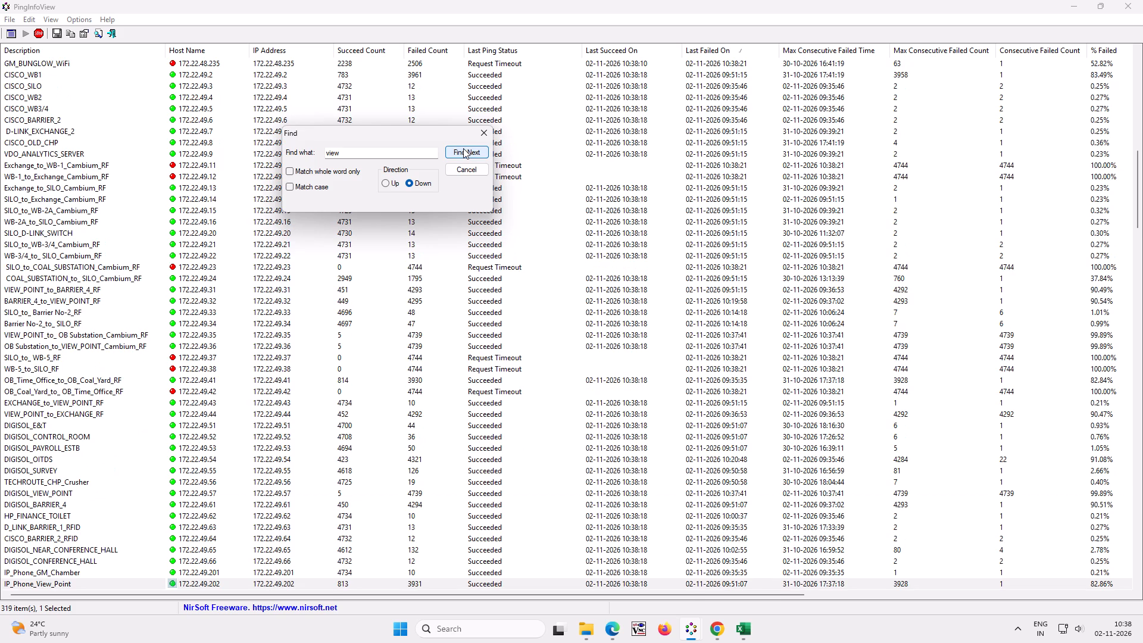
pyautogui.click(463, 148)
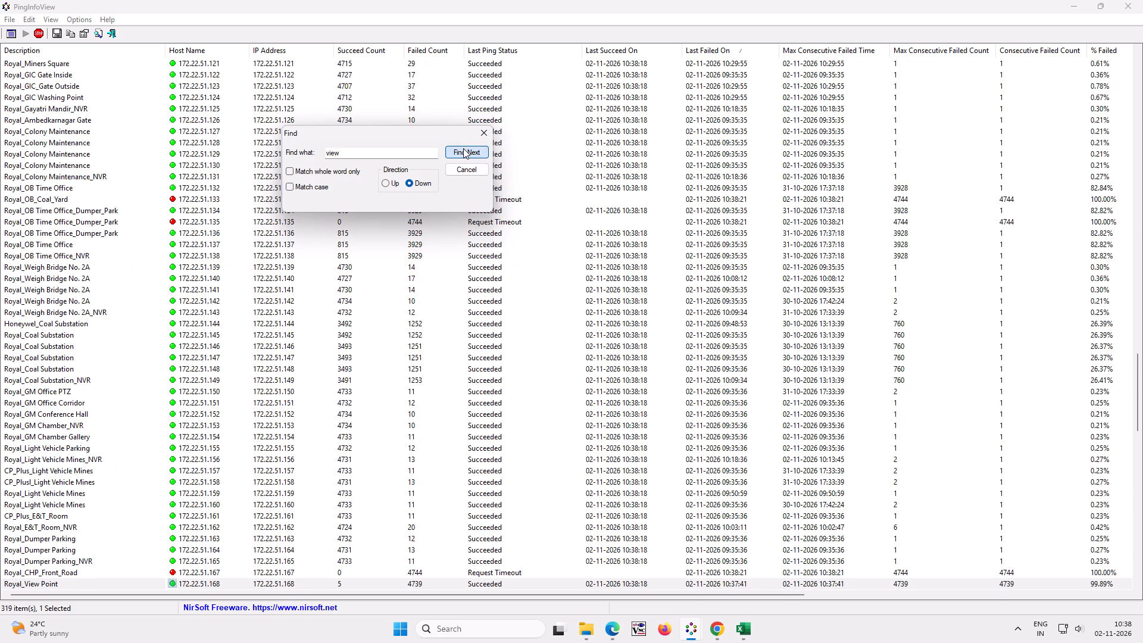
pyautogui.click(463, 148)
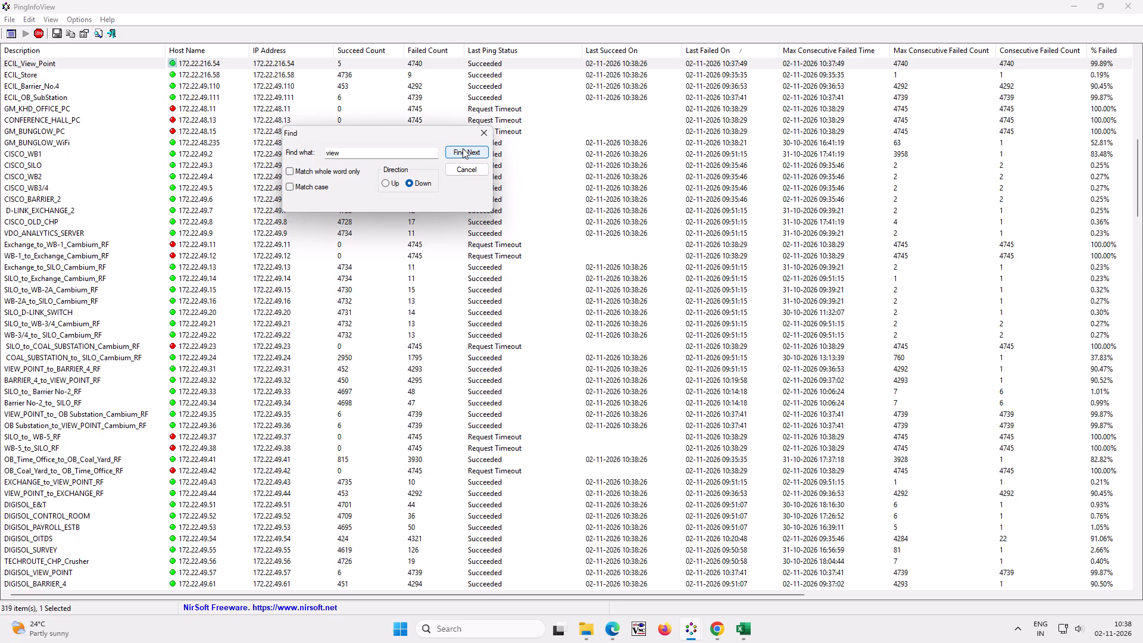
pyautogui.scroll(-6, 240, 345)
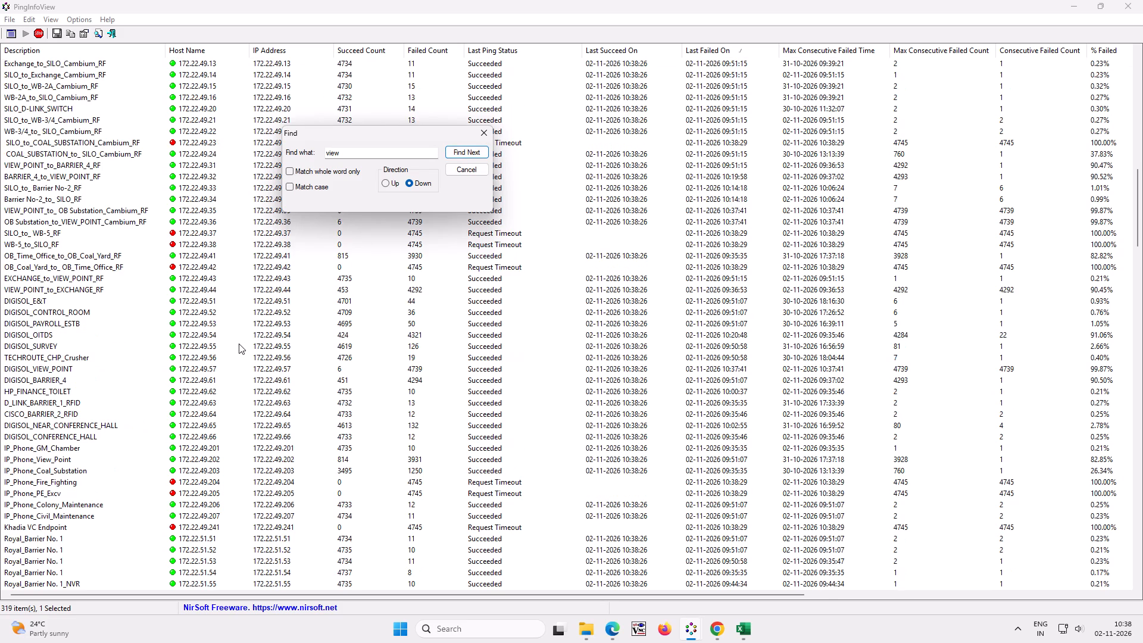
pyautogui.click(477, 133)
# Check the ping status of the devices down to Royal_View Point and the Coal Yard cameras and NVR.
pyautogui.scroll(-8, 220, 405)
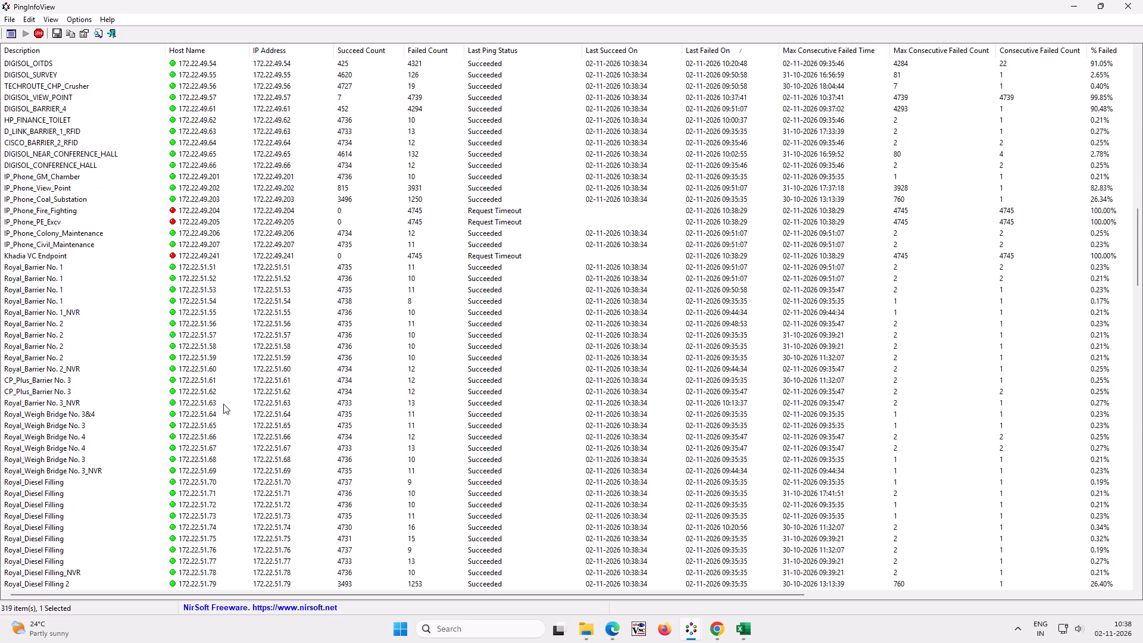
pyautogui.scroll(-17, 225, 405)
pyautogui.scroll(-11, 232, 404)
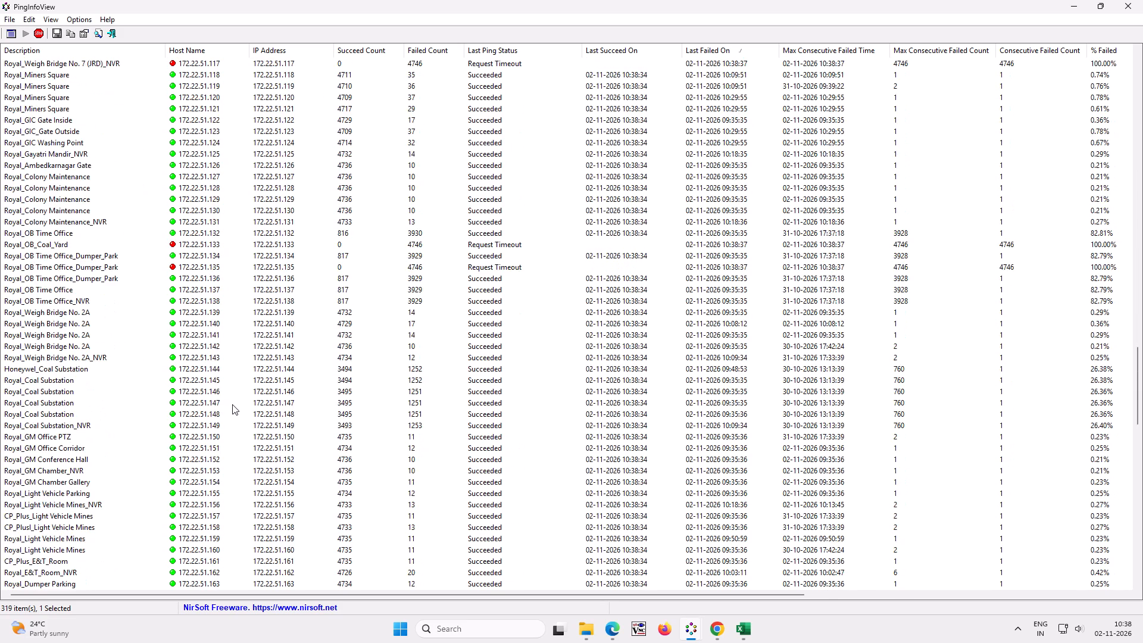
pyautogui.scroll(-4, 234, 416)
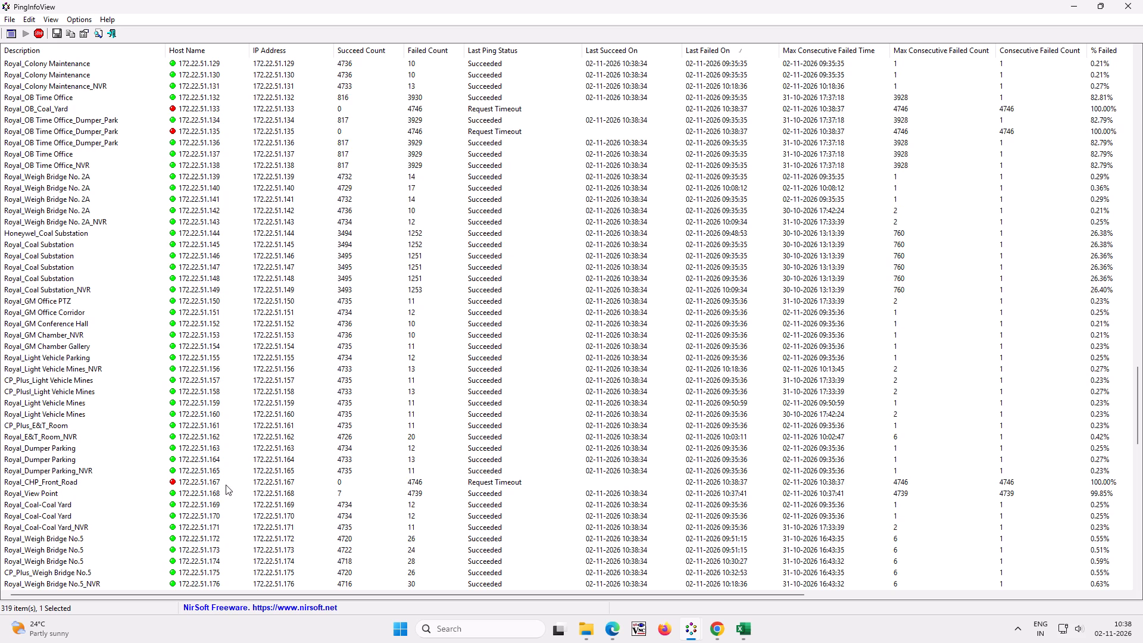
pyautogui.click(228, 492)
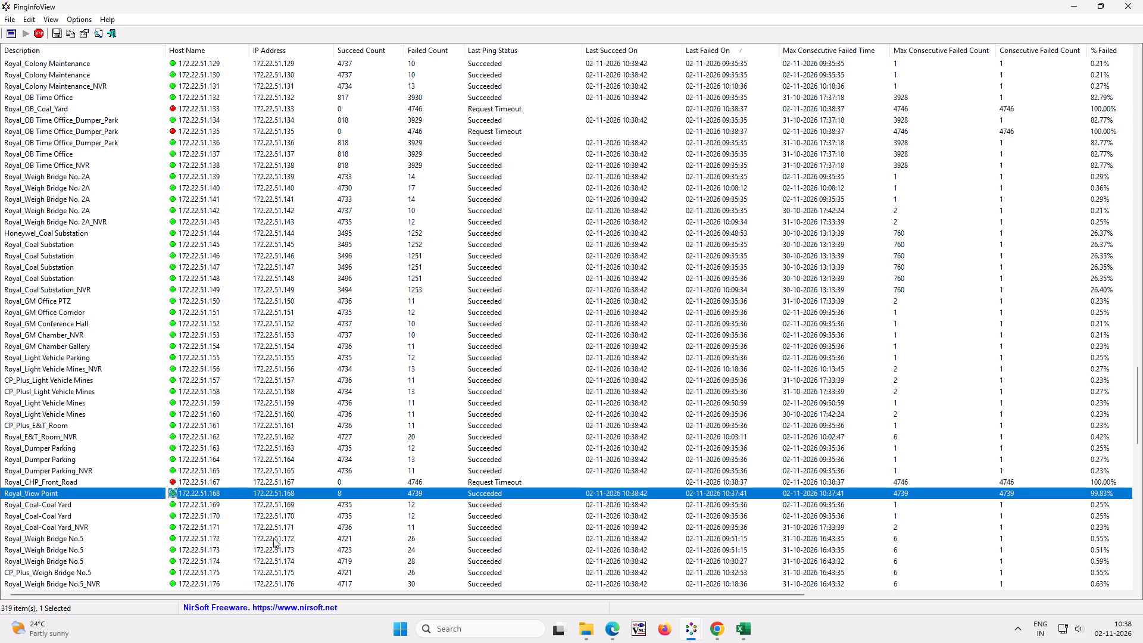
pyautogui.click(137, 522)
# Check the ping status from Weigh Bridge No.5 onward, examining the individual CP_Plus_OB_Substation cameras.
pyautogui.scroll(-6, 115, 519)
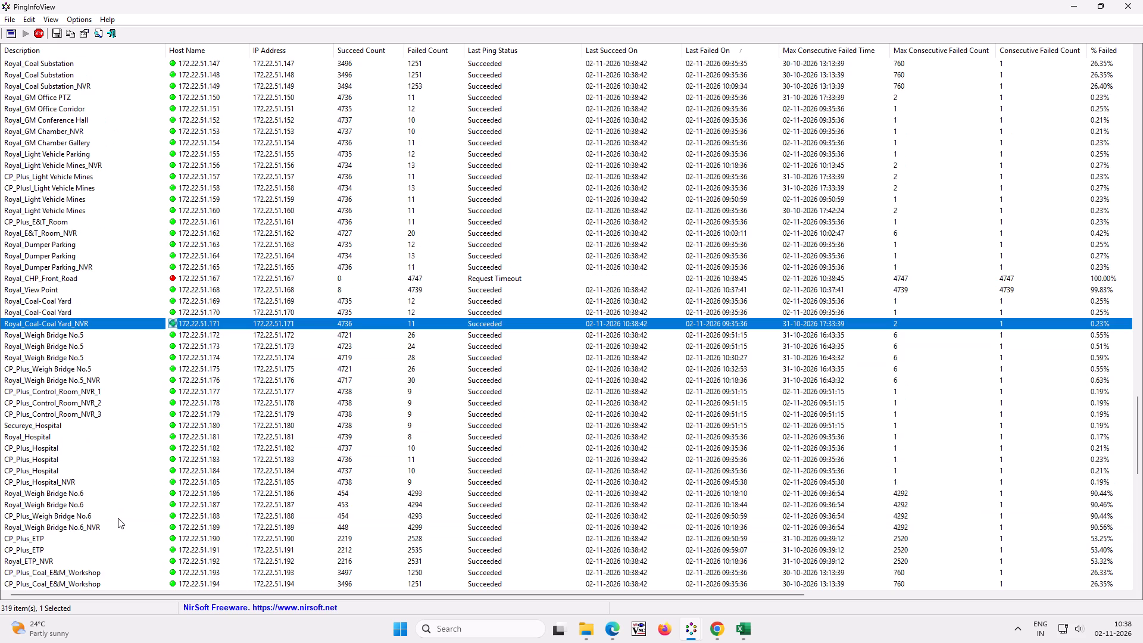
pyautogui.scroll(-8, 118, 518)
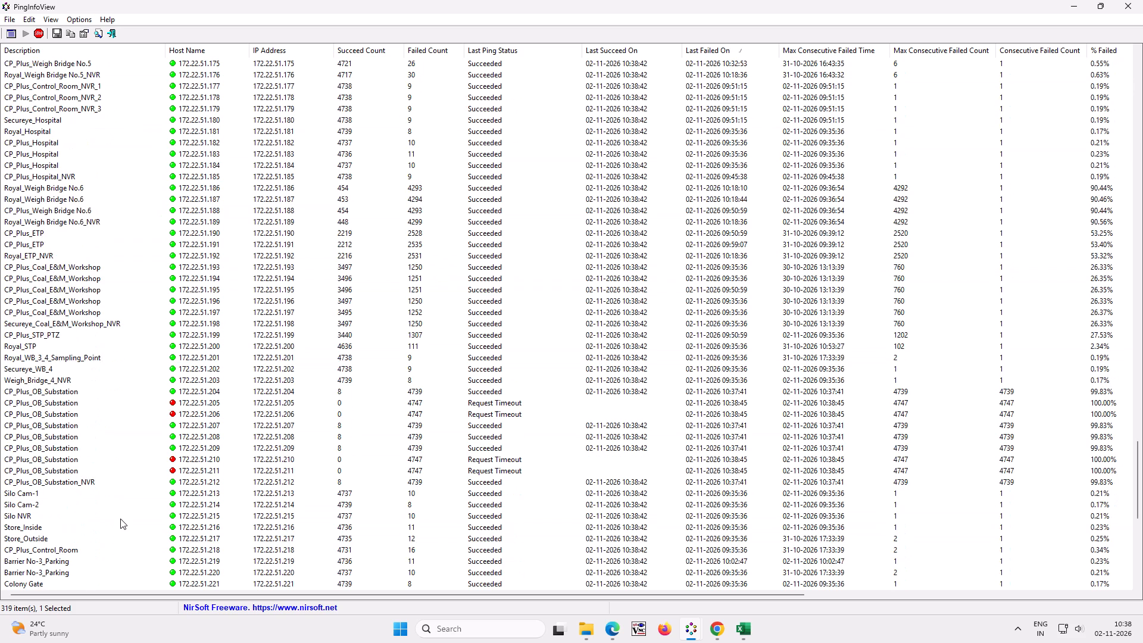
pyautogui.scroll(-1, 120, 519)
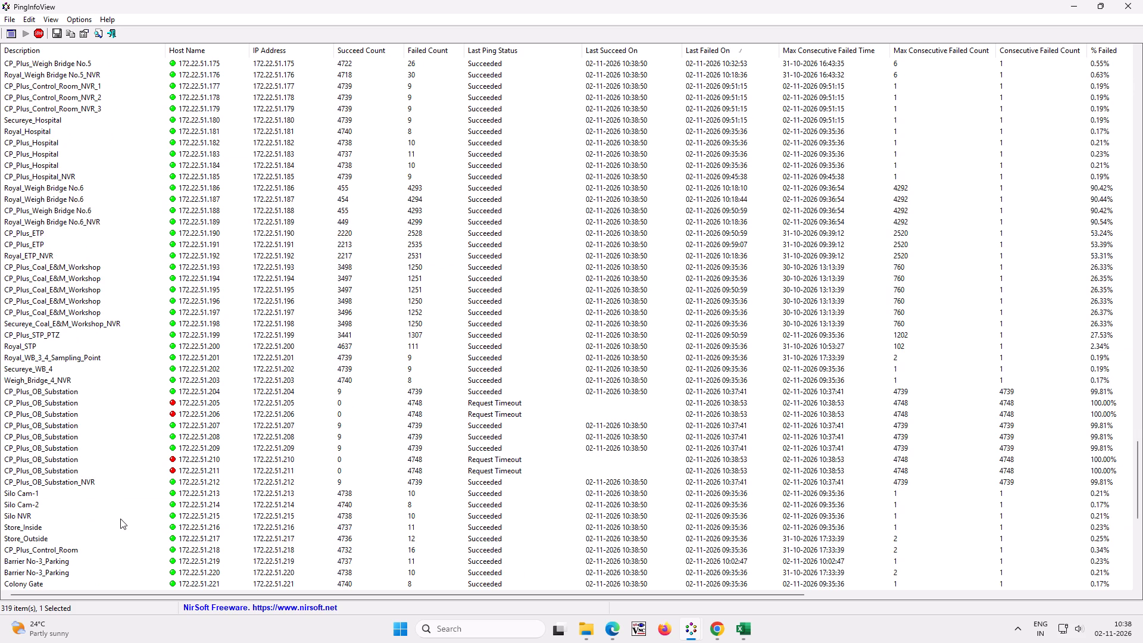
pyautogui.click(129, 482)
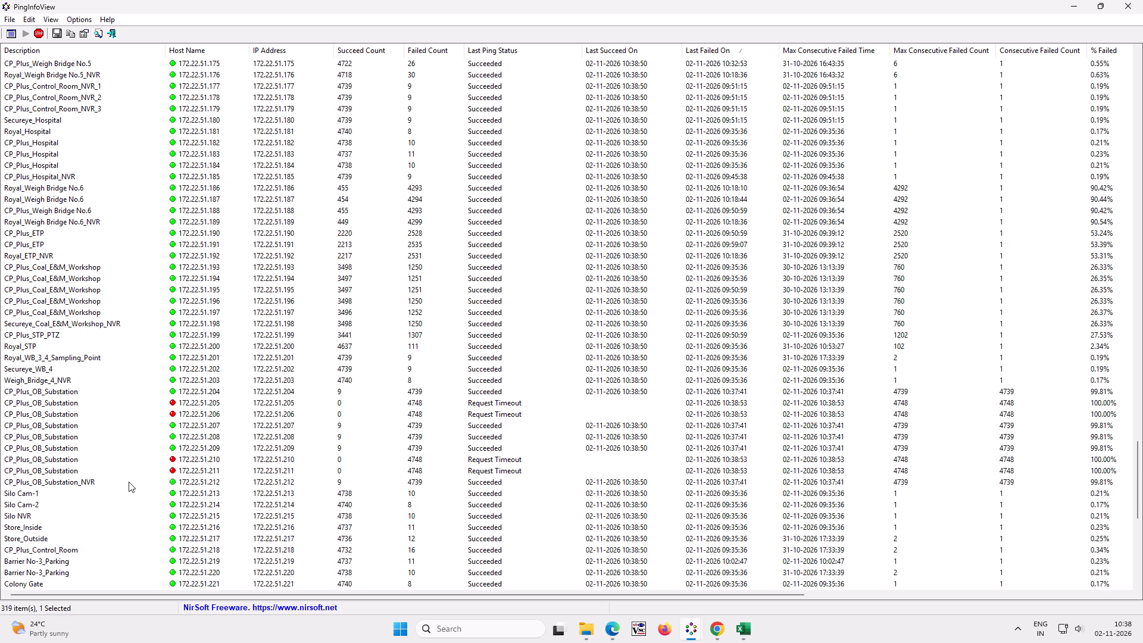
pyautogui.click(126, 471)
pyautogui.click(132, 457)
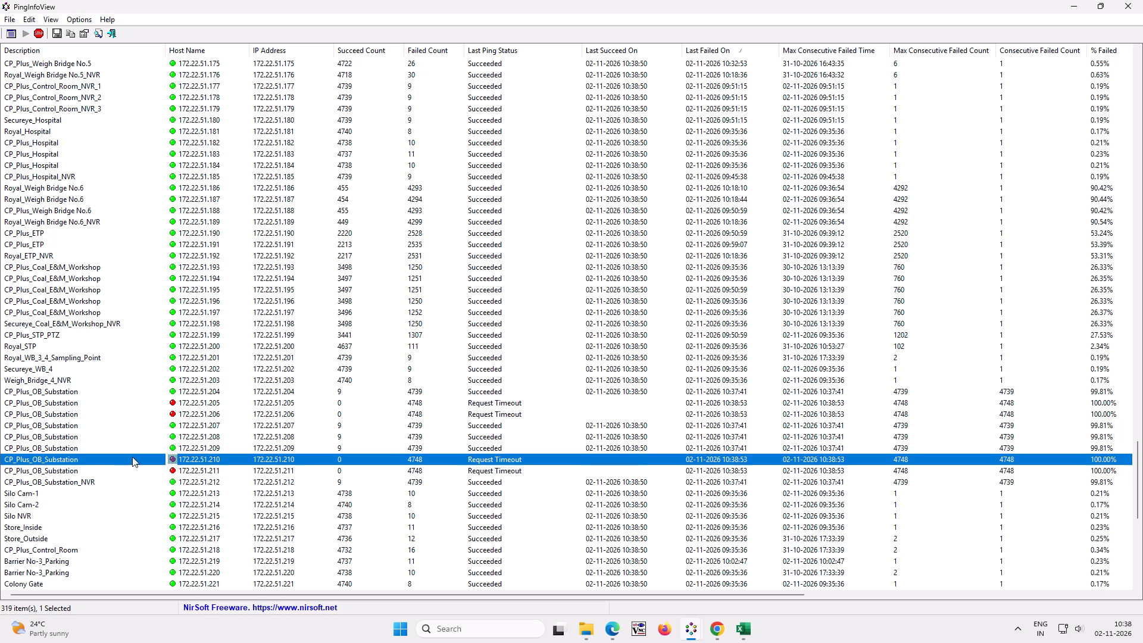
pyautogui.click(129, 417)
pyautogui.click(133, 394)
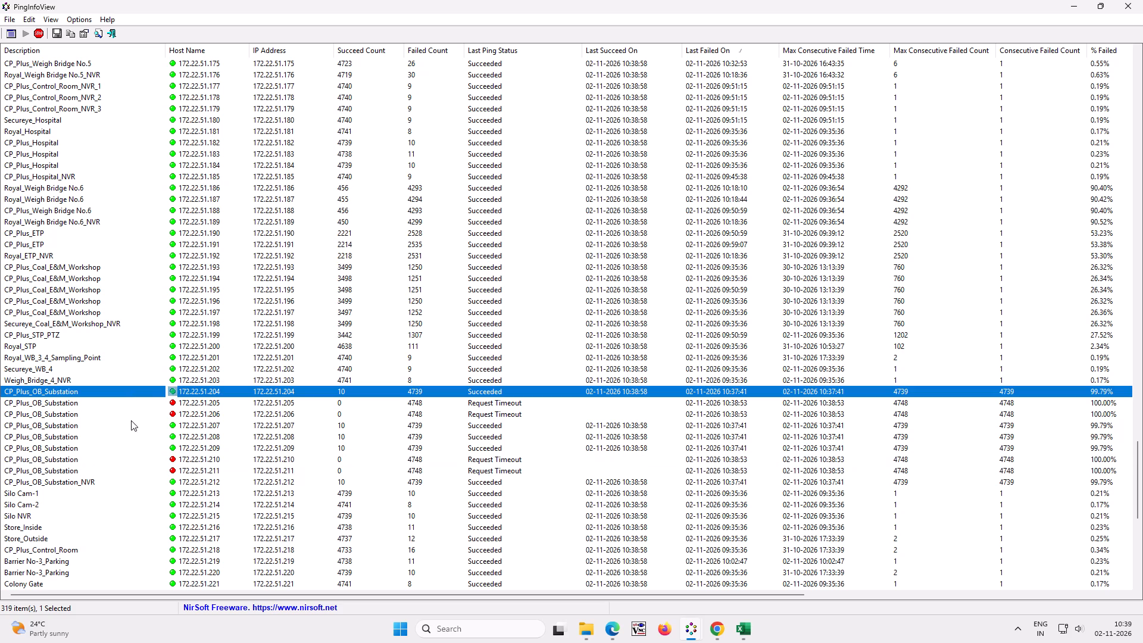
pyautogui.click(131, 420)
pyautogui.click(130, 435)
pyautogui.click(130, 445)
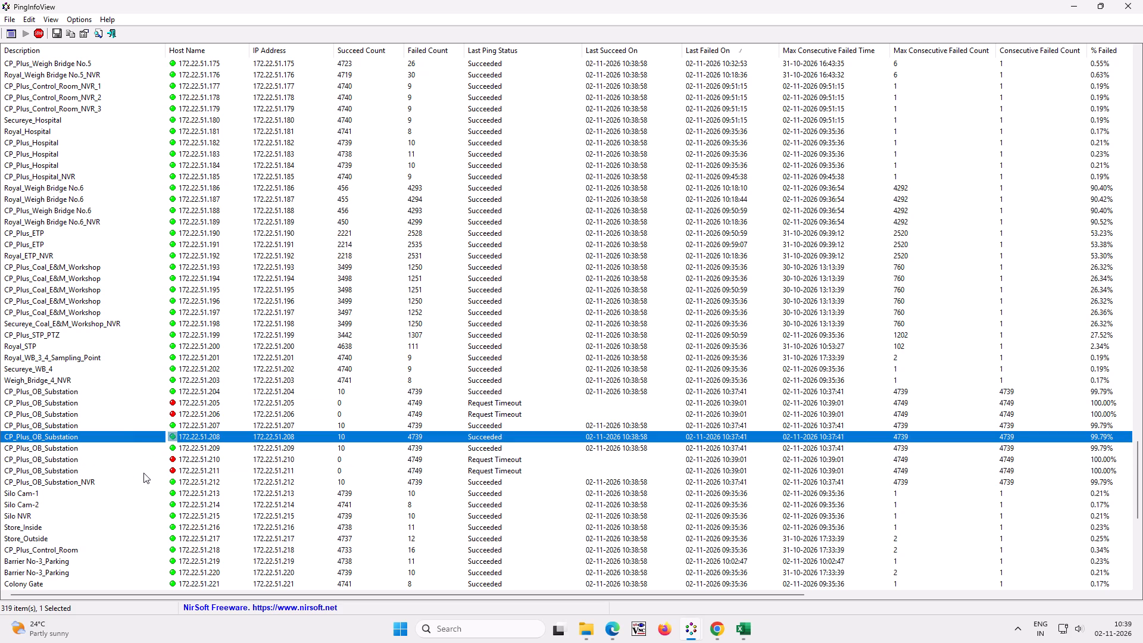
# Recheck the ping status of Royal_View Point, the Coal Yard and Weigh Bridge No.5 cameras and the control room NVRs.
pyautogui.scroll(5, 143, 473)
pyautogui.scroll(5, 141, 366)
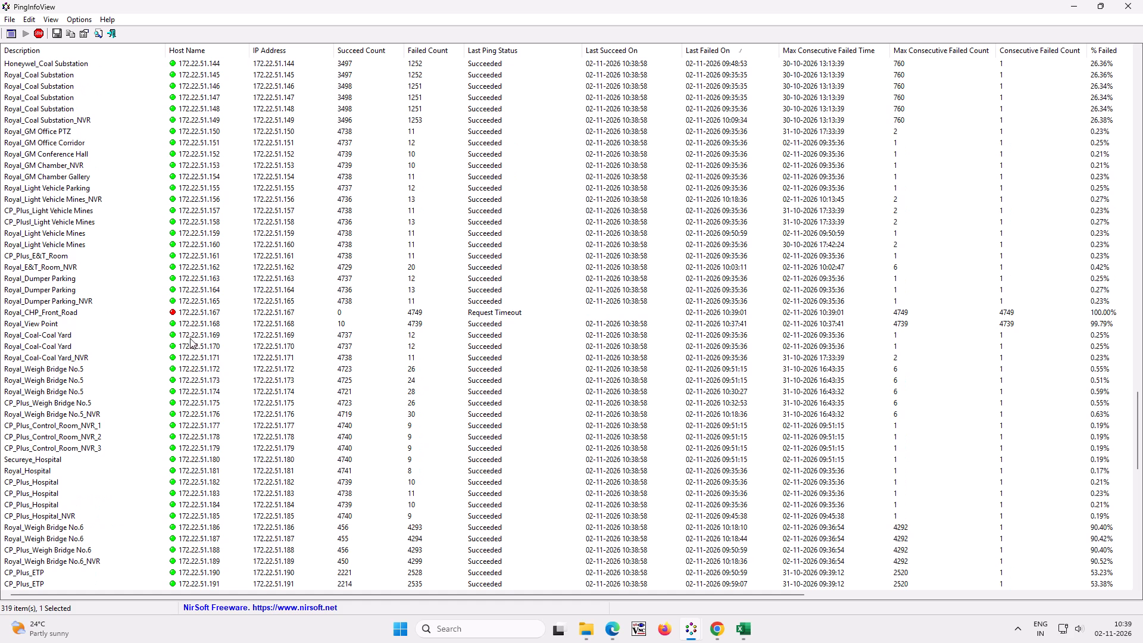
pyautogui.click(129, 329)
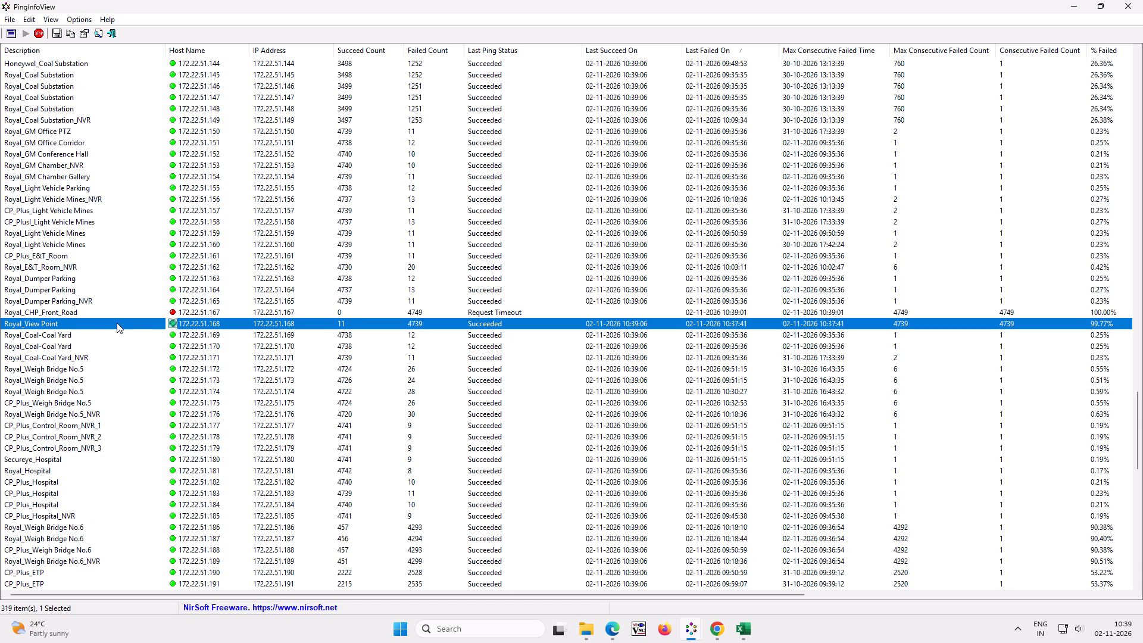
pyautogui.click(126, 342)
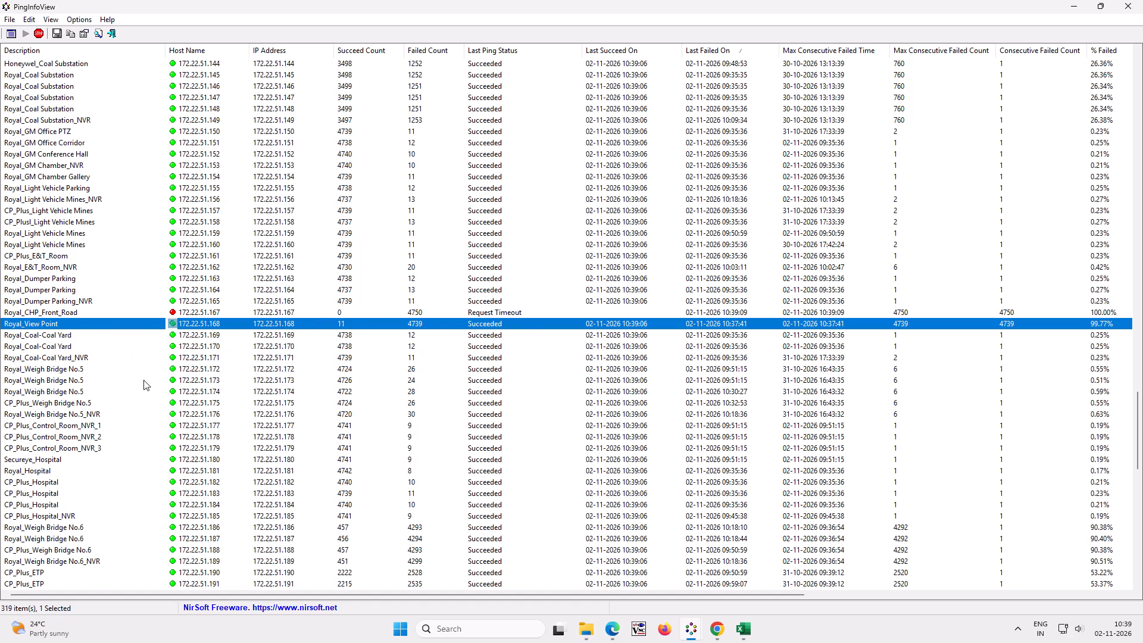
pyautogui.click(143, 381)
pyautogui.click(140, 422)
# Check the ping status of each OB Substation camera and its NVR, continuing through the Silo and Barrier No-3 parking cameras.
pyautogui.scroll(-6, 139, 423)
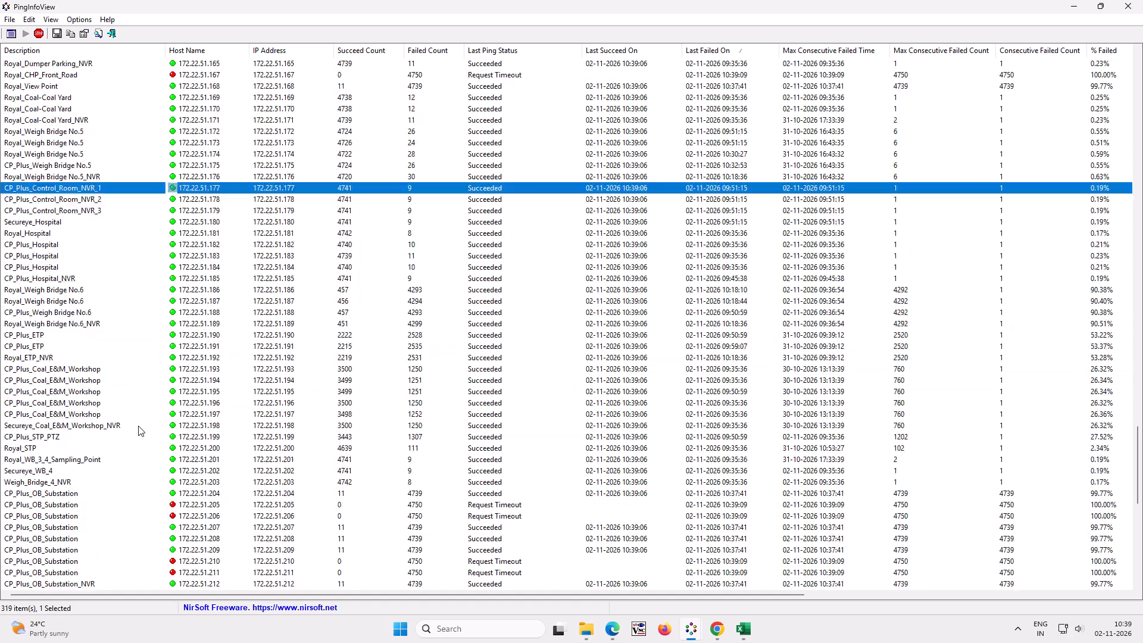
pyautogui.scroll(-8, 138, 426)
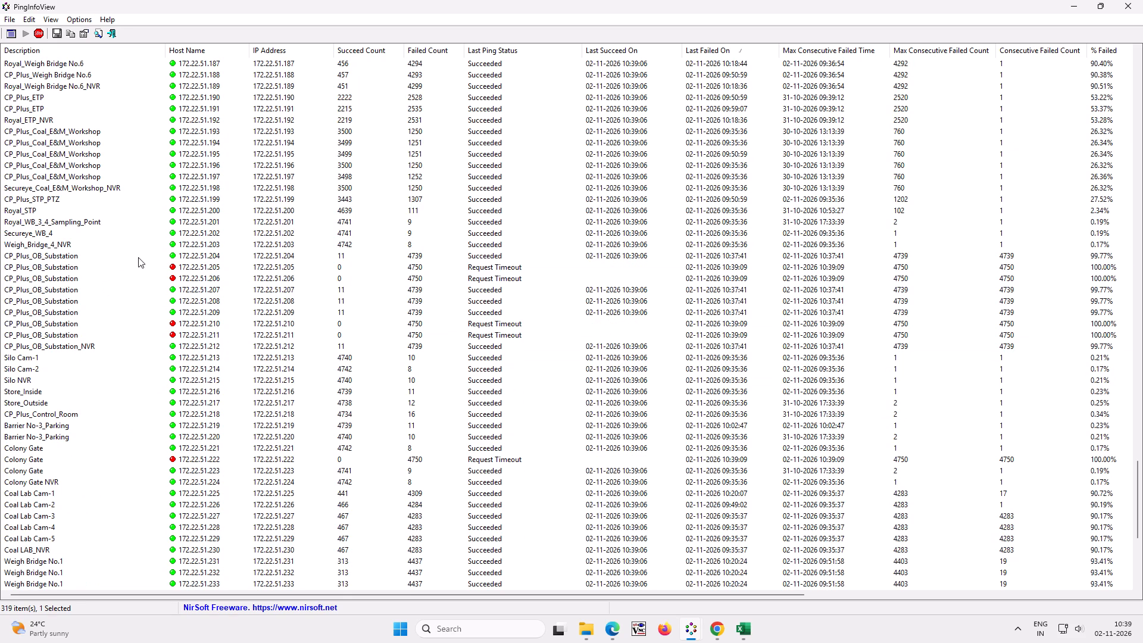
pyautogui.click(138, 257)
pyautogui.click(141, 282)
pyautogui.click(142, 289)
pyautogui.click(142, 302)
pyautogui.click(140, 312)
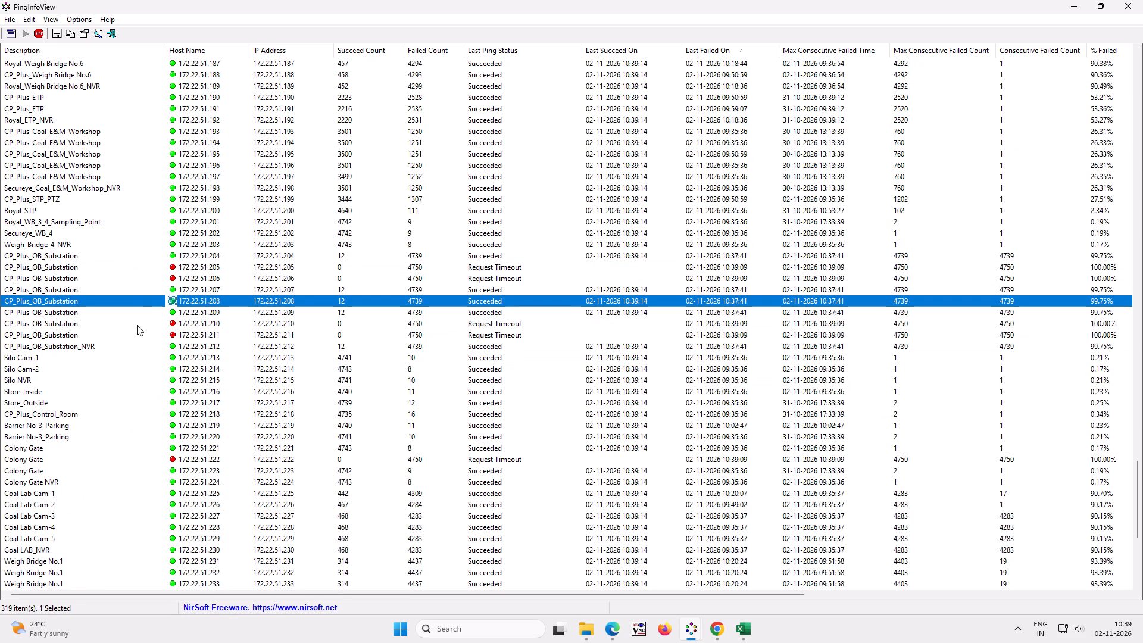
pyautogui.click(137, 330)
pyautogui.click(135, 342)
pyautogui.click(133, 372)
pyautogui.click(133, 426)
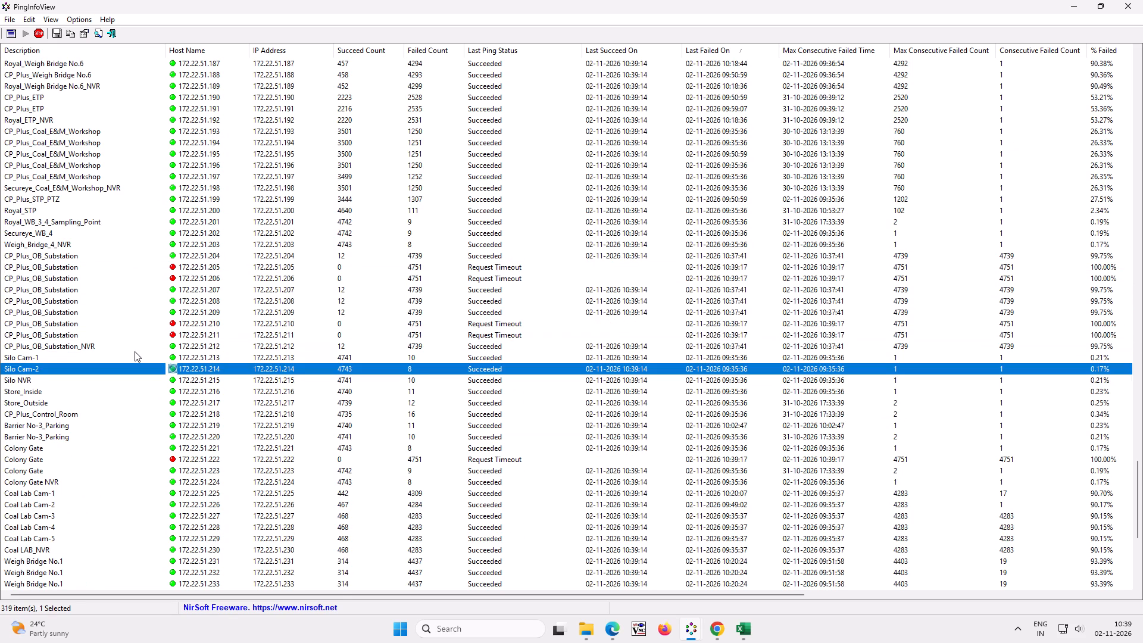
# Recheck the ping status of the OB Substation cameras from 172.22.51.204 through the NVR at 172.22.51.212.
pyautogui.click(135, 351)
pyautogui.click(134, 332)
pyautogui.click(131, 295)
pyautogui.click(133, 277)
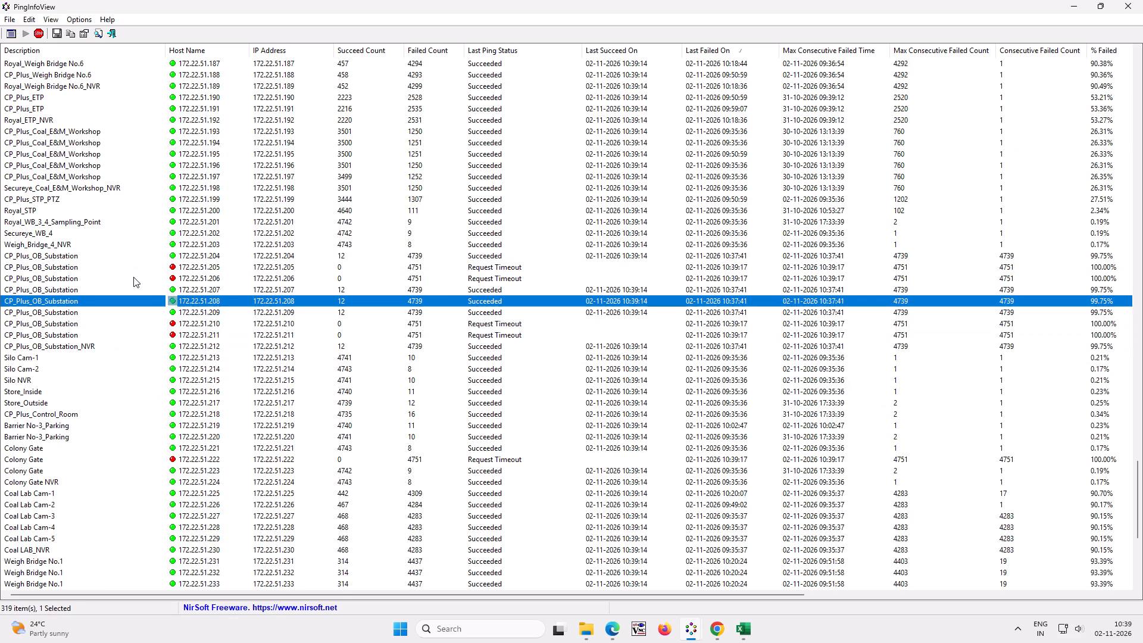
pyautogui.click(133, 265)
pyautogui.click(133, 248)
pyautogui.moveTo(129, 276); pyautogui.dragTo(129, 295)
pyautogui.click(130, 311)
pyautogui.click(129, 349)
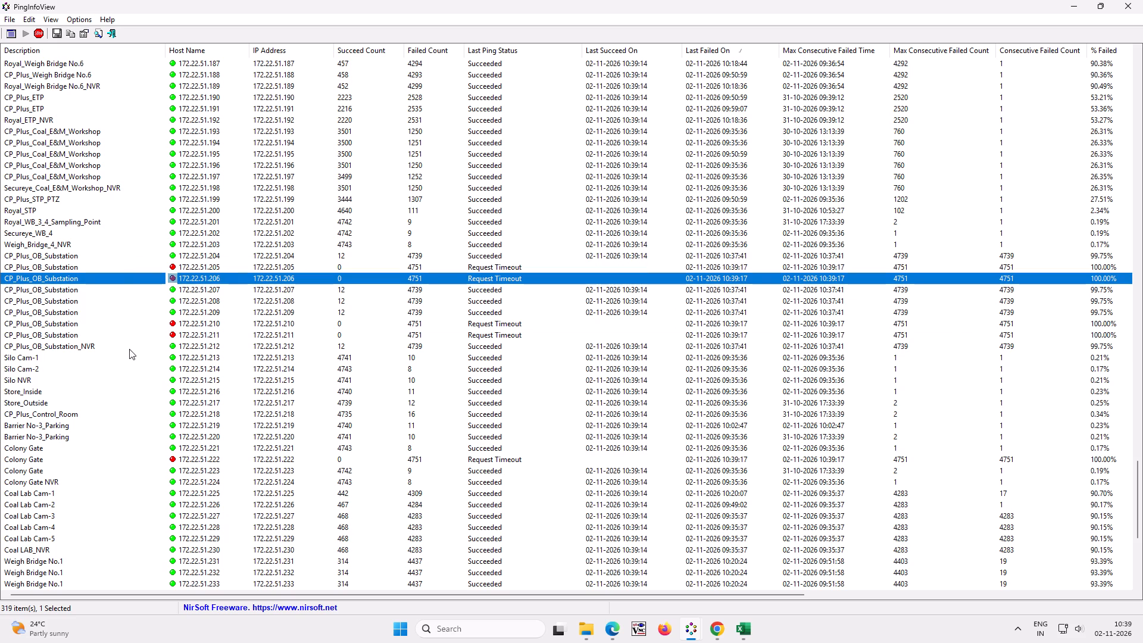
# Check the ping status from Store_Outside through the Colony Gate, Coal Lab, weighbridge and CHP entries to Coal_Workshop.
pyautogui.click(130, 406)
pyautogui.scroll(-5, 134, 466)
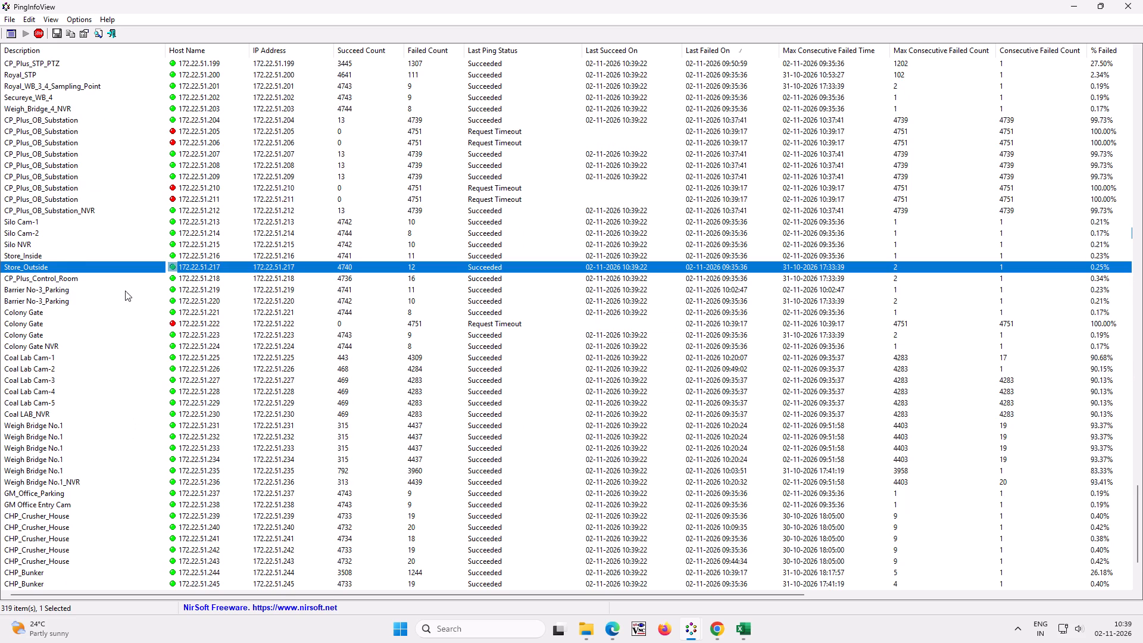
pyautogui.click(125, 289)
pyautogui.scroll(-7, 107, 405)
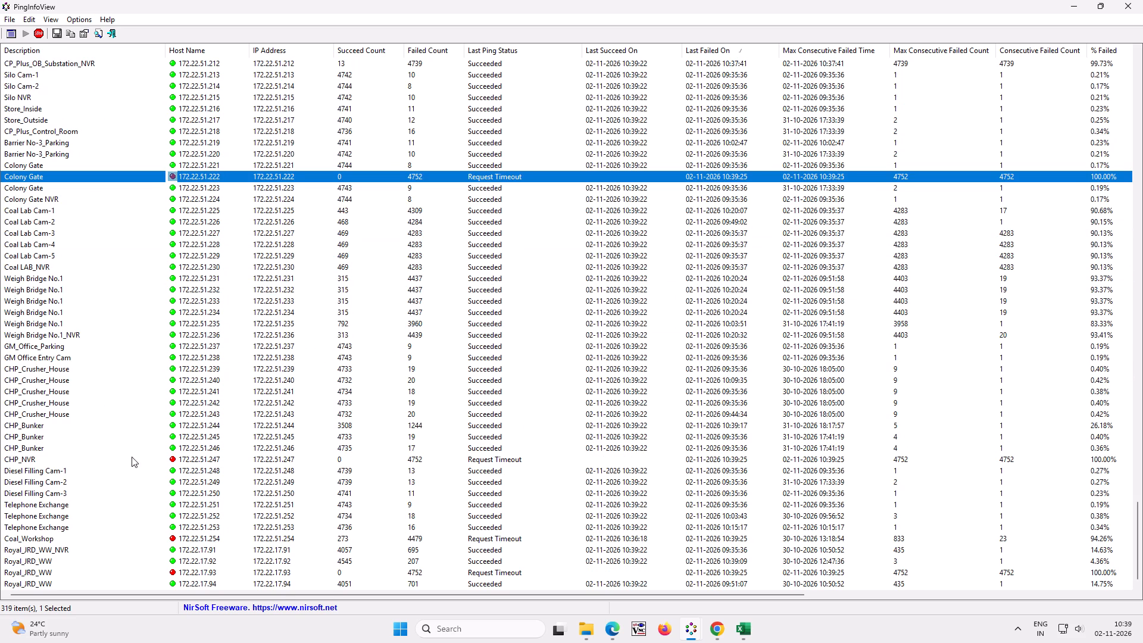
pyautogui.click(132, 457)
pyautogui.scroll(-6, 130, 488)
pyautogui.click(129, 537)
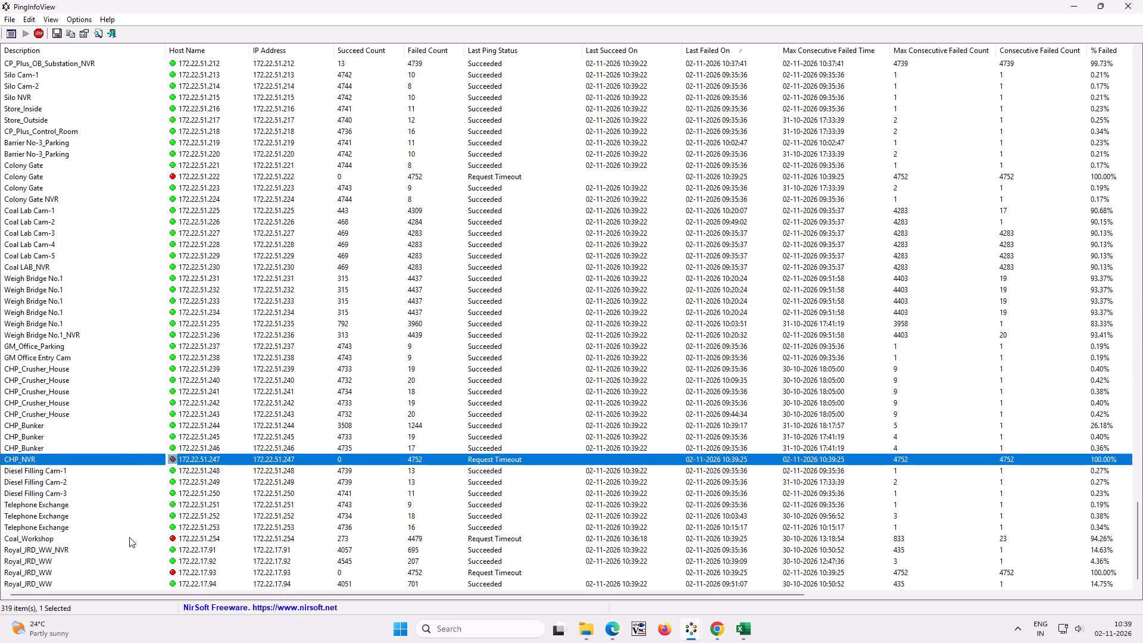
# Recheck the ping status of the earlier camera entries back to Royal_Barrier No. 4, examining the Royal_CHP_Front_Road camera.
pyautogui.scroll(2, 129, 536)
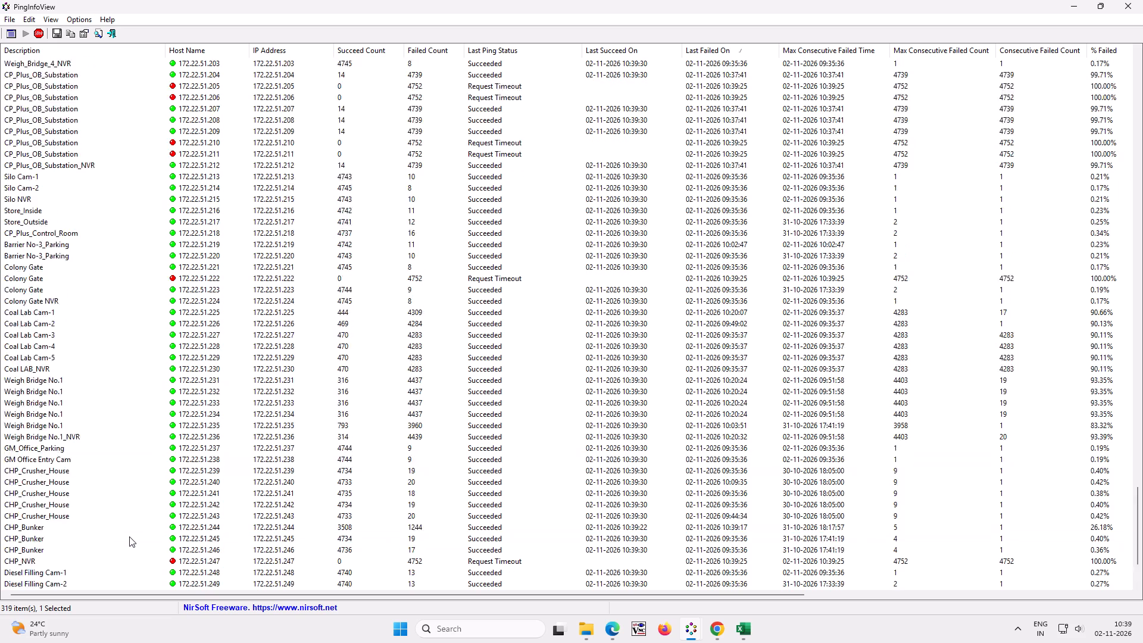
pyautogui.scroll(15, 129, 536)
pyautogui.scroll(6, 131, 530)
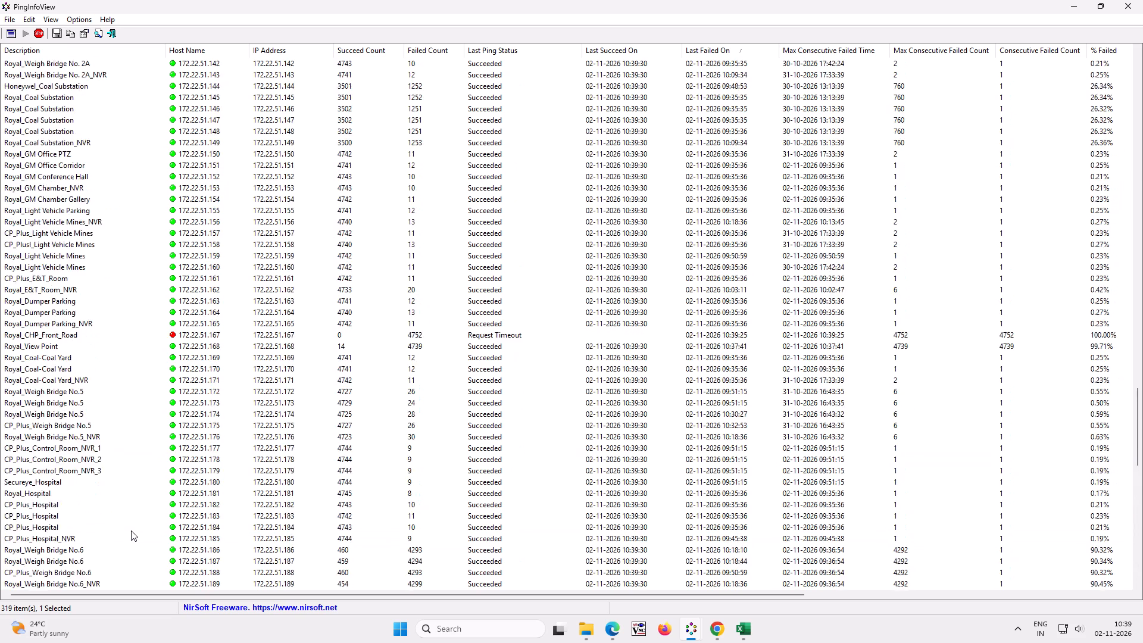
pyautogui.scroll(10, 131, 530)
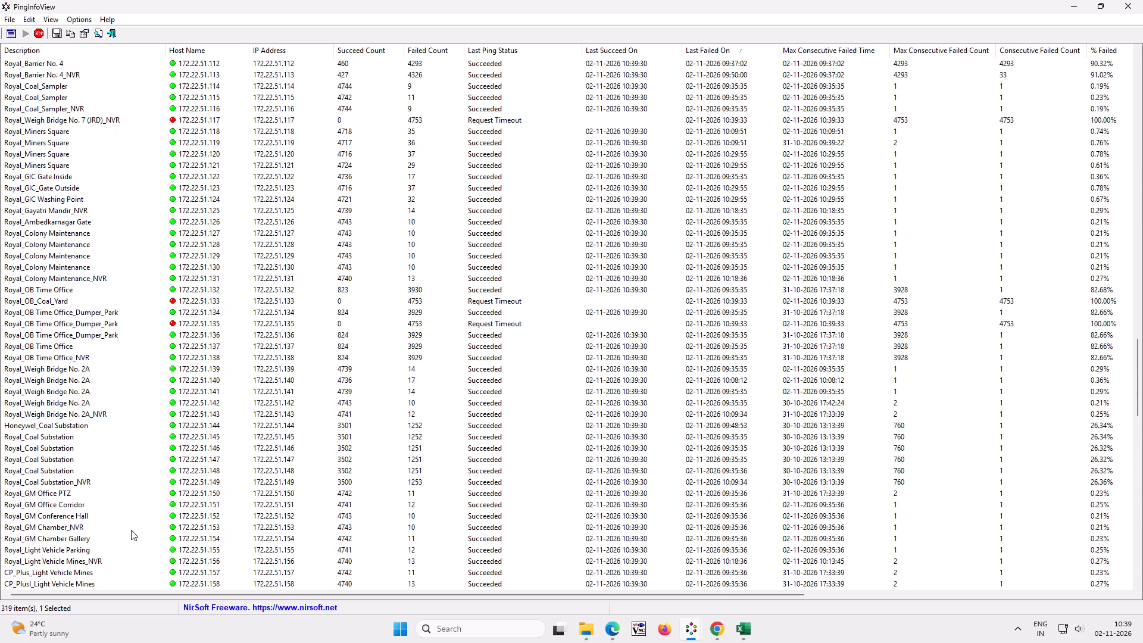
pyautogui.scroll(-5, 129, 533)
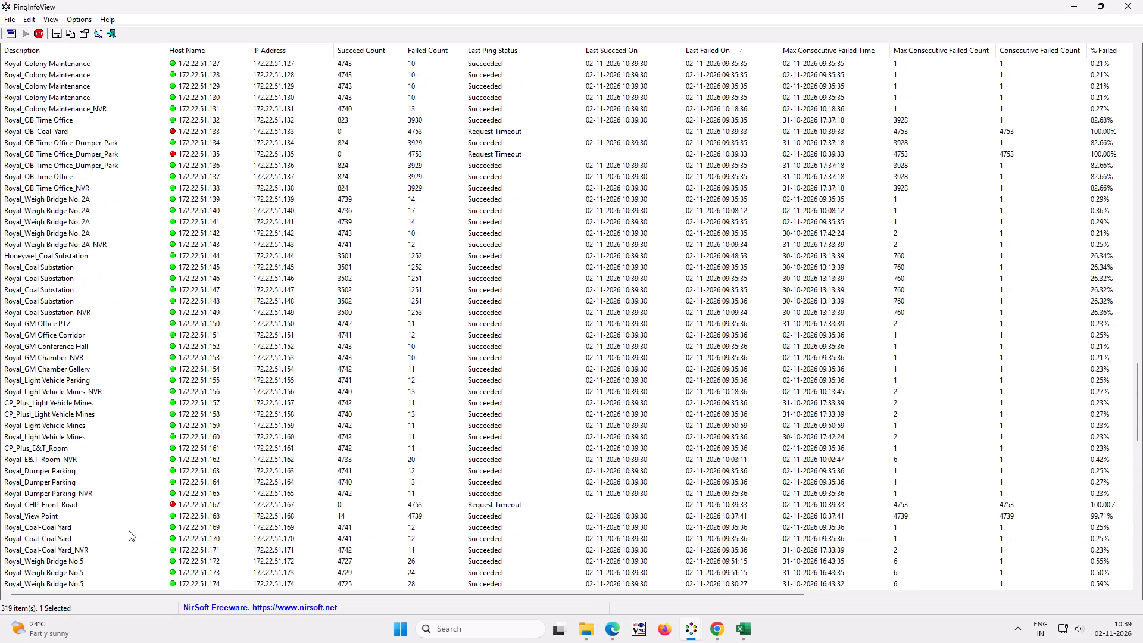
pyautogui.click(140, 502)
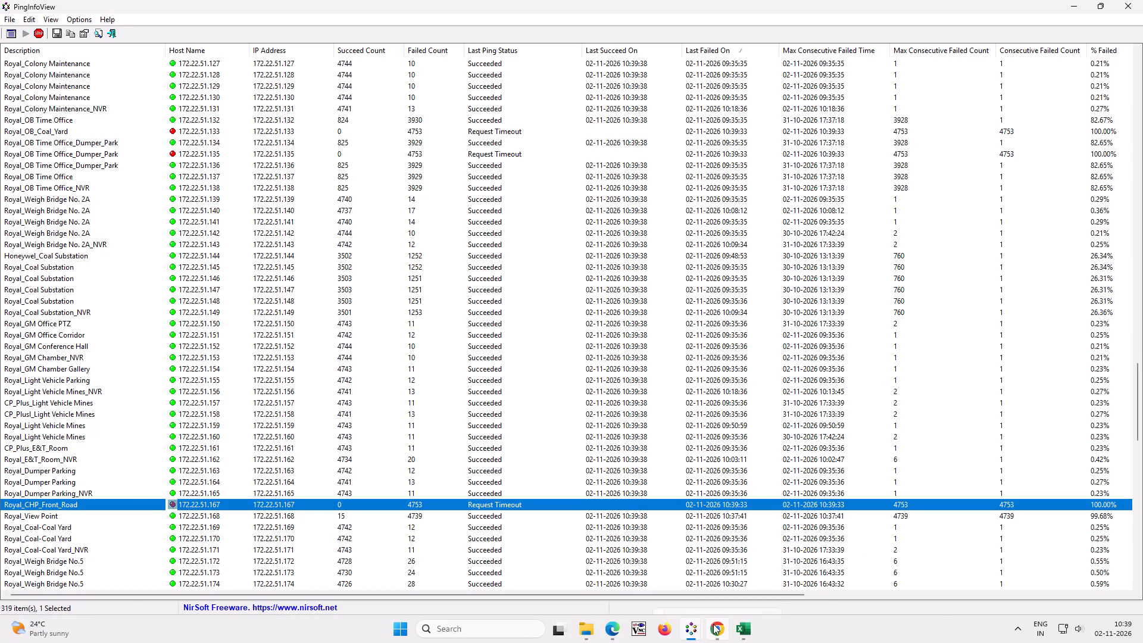
# Switch to the Excel report and set the CCTV Working Performance rating in D40 to 2.
pyautogui.click(765, 575)
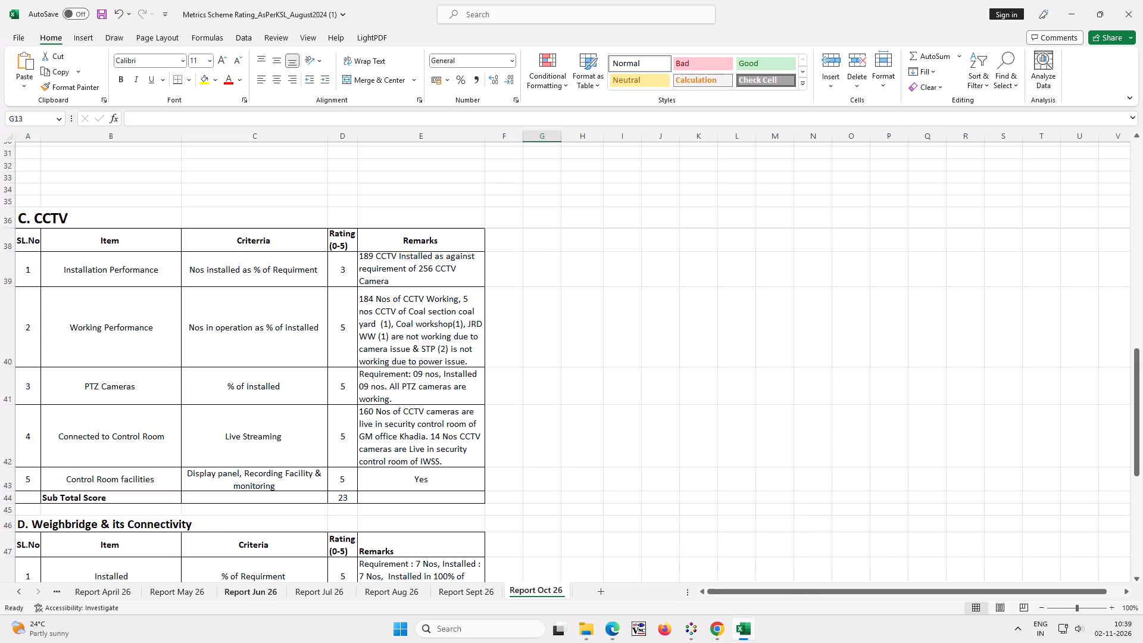
pyautogui.click(348, 327)
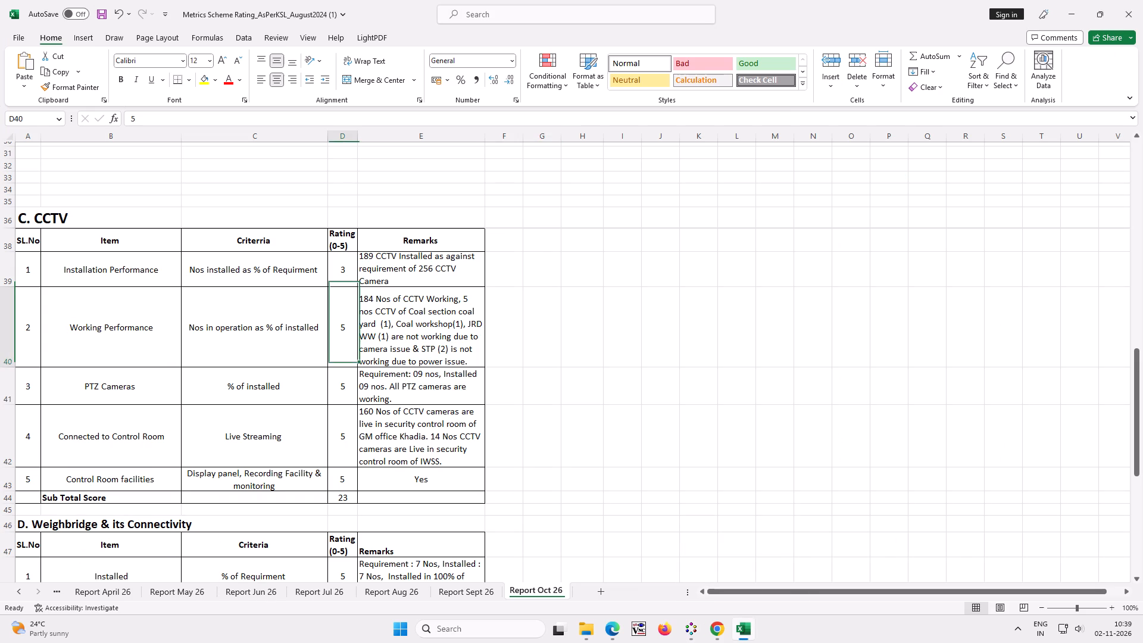
pyautogui.press('2')
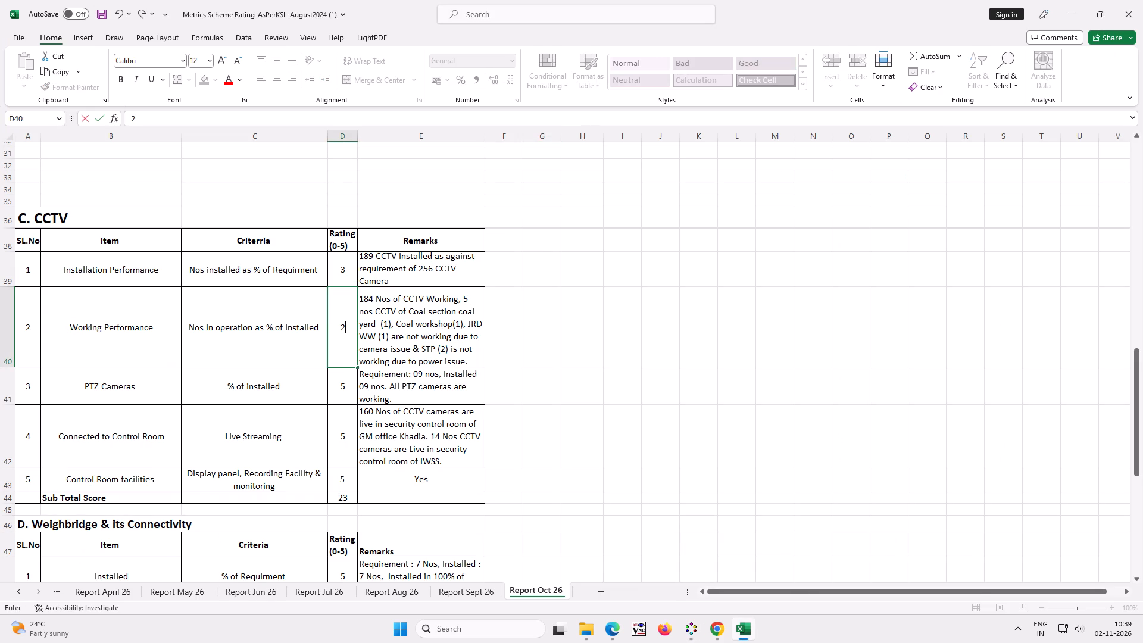
# Update the Working Performance remark's counts to 187 Nos of CCTV working and 2 nos not working.
pyautogui.doubleClick(375, 297)
pyautogui.press('Left')
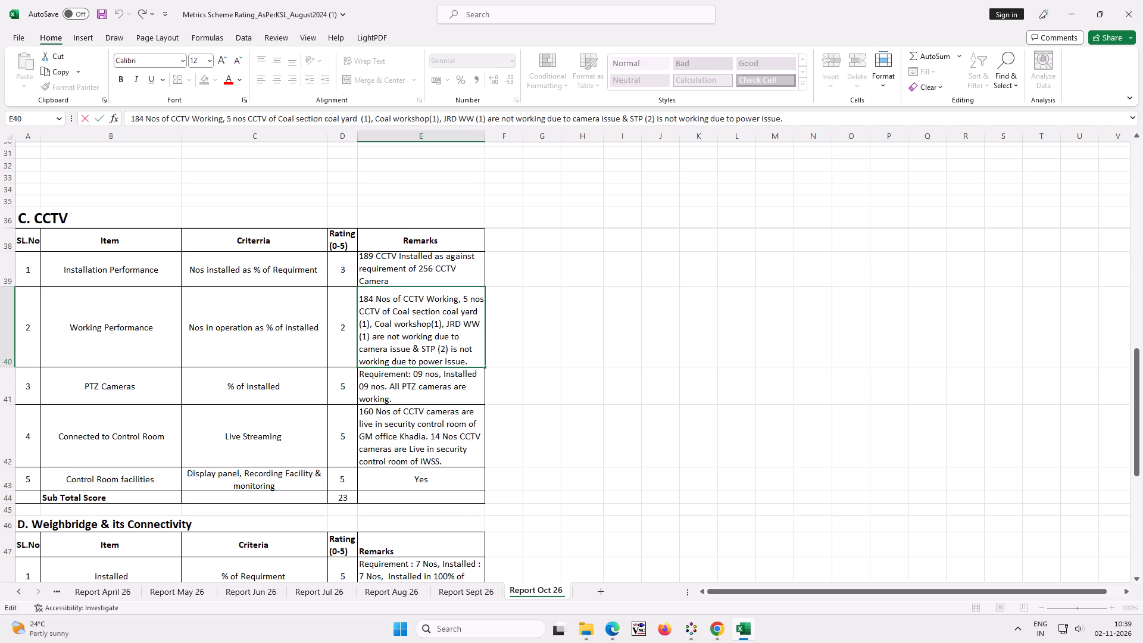
pyautogui.press('BackSpace')
pyautogui.press('7')
pyautogui.click(469, 298)
pyautogui.press('BackSpace')
pyautogui.press('2')
# Replace "Coal section coal yard" with "Colony gate" in the Working Performance remark, keeping its (1) count.
pyautogui.moveTo(413, 312); pyautogui.dragTo(460, 314)
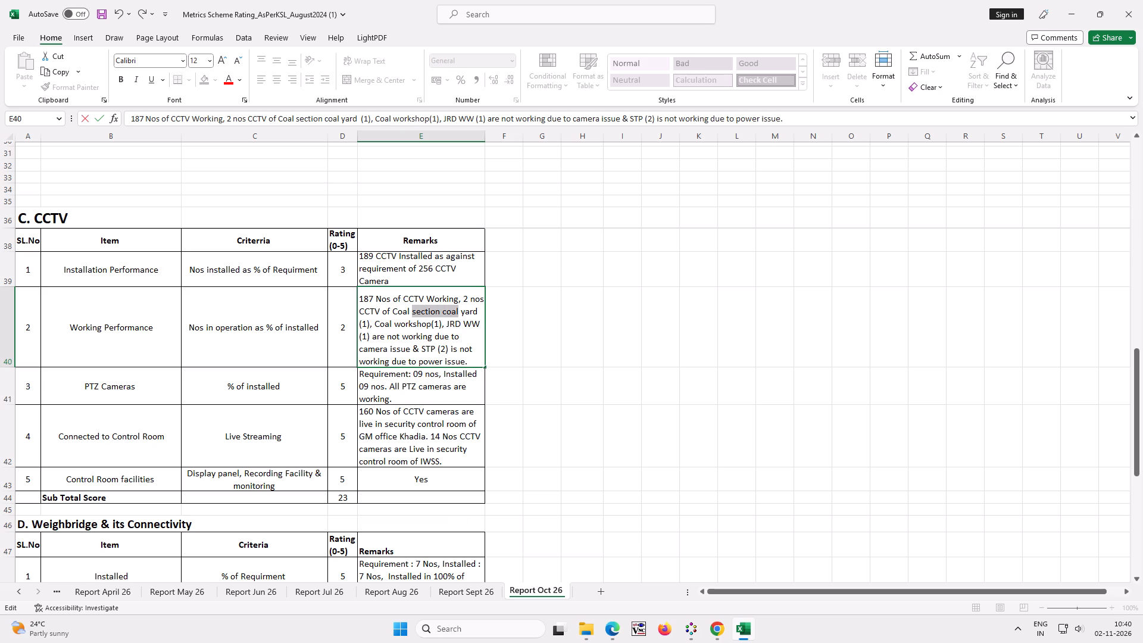
pyautogui.moveTo(460, 314); pyautogui.dragTo(479, 313)
pyautogui.press('BackSpace')
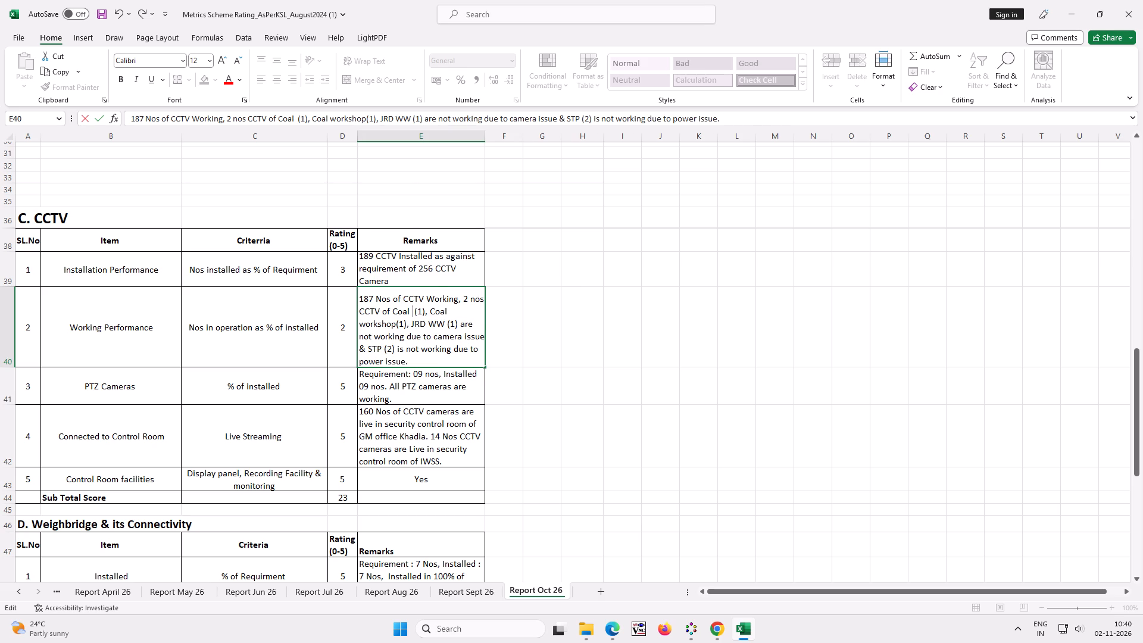
pyautogui.press('BackSpace')
pyautogui.press('BackSpace')
pyautogui.press('BackSpace')
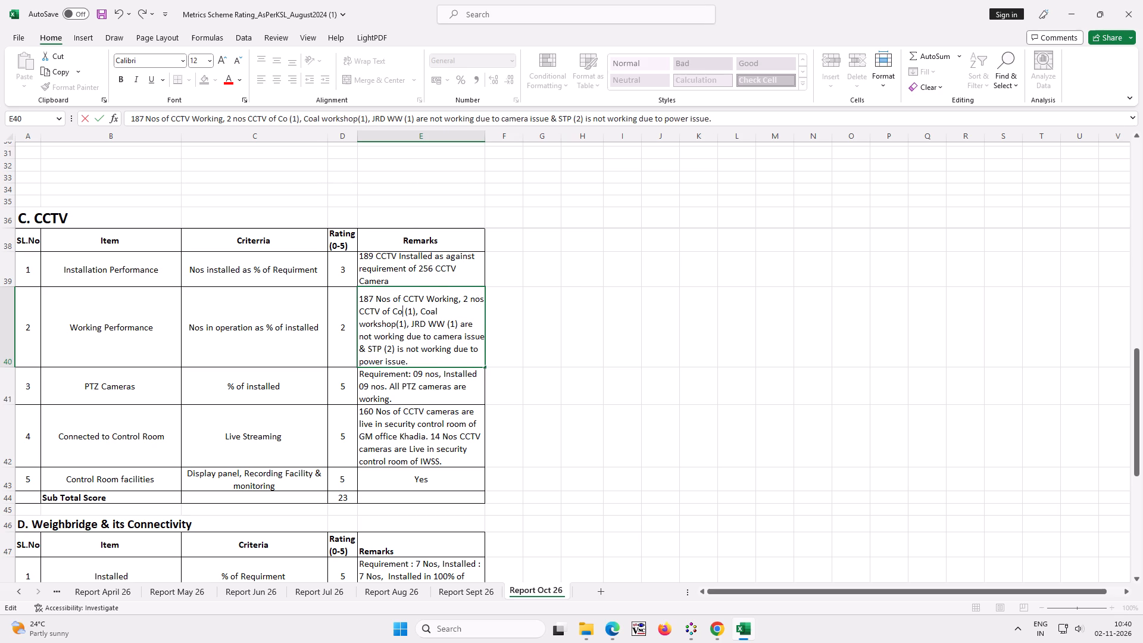
pyautogui.write('lony')
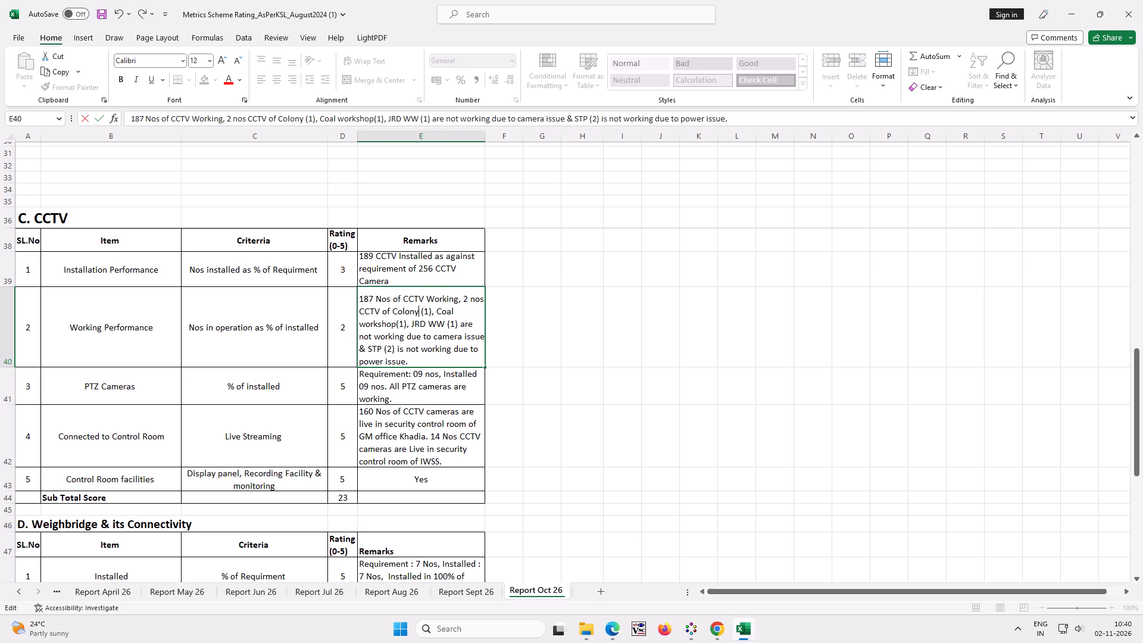
pyautogui.press('space')
pyautogui.write('gate')
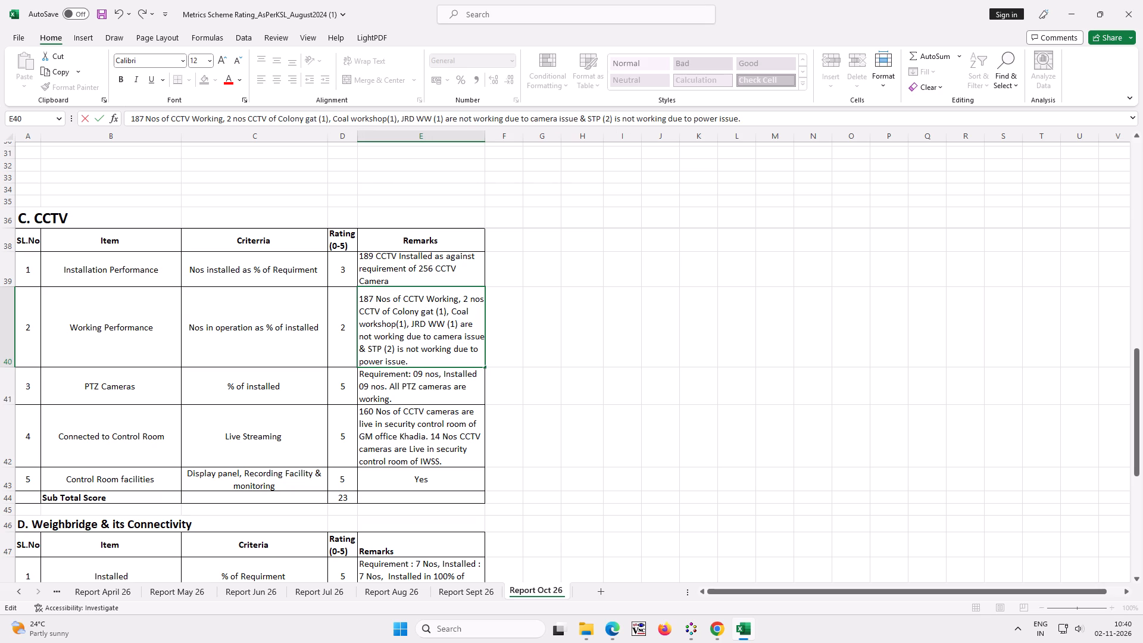
# Remove ", JRD WW (1)" from the Working Performance remark, keeping the closing bracket after "Coal workshop(1".
pyautogui.click(407, 326)
pyautogui.moveTo(405, 324); pyautogui.dragTo(452, 326)
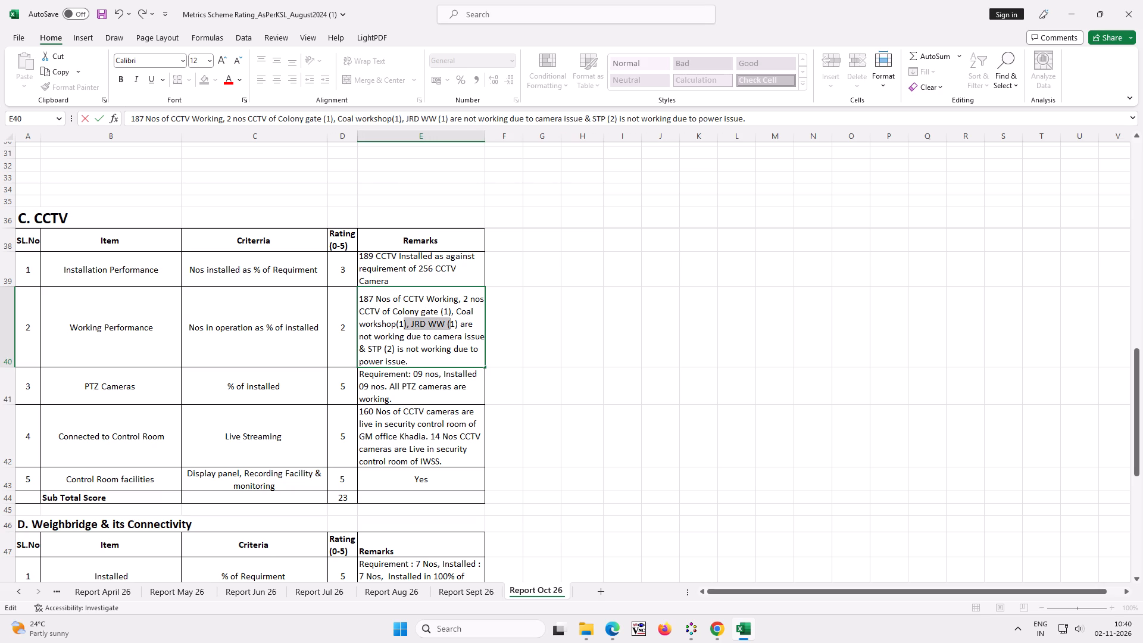
pyautogui.moveTo(452, 326); pyautogui.dragTo(457, 326)
pyautogui.press('BackSpace')
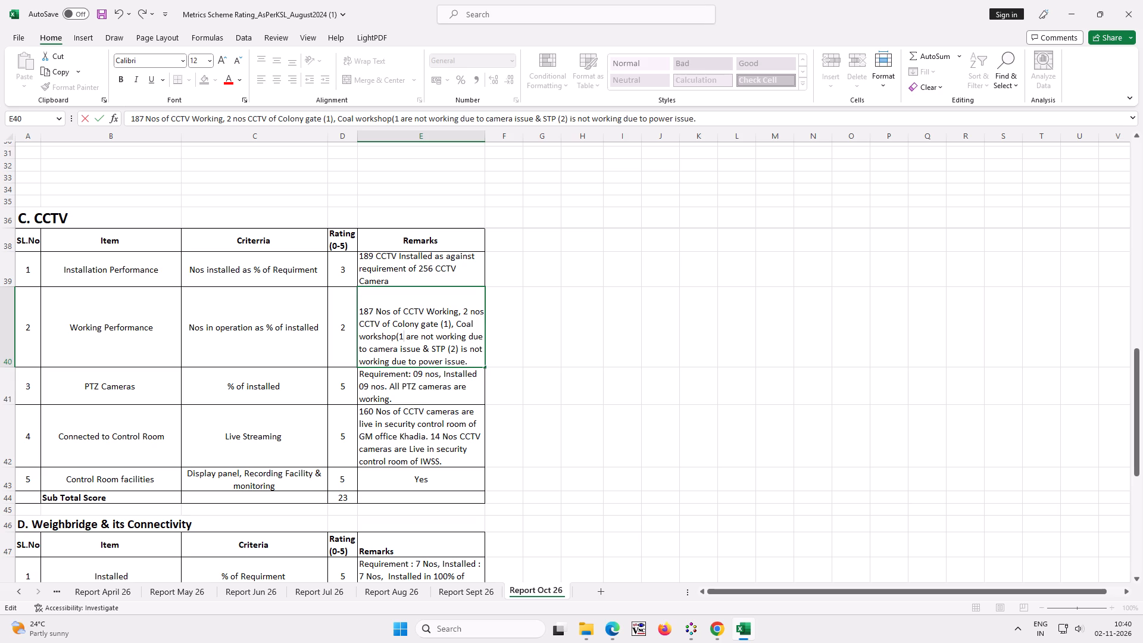
pyautogui.hotkey('shift', ')')
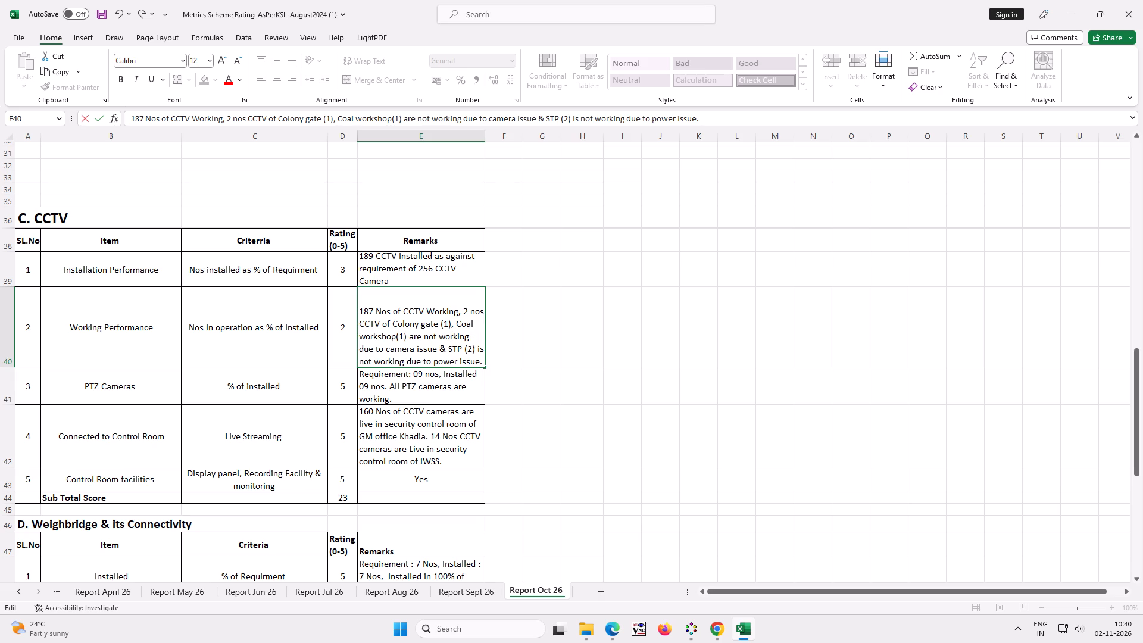
# Delete the STP (2) power issue clause from the Working Performance remark and end it with a period after "camera issue".
pyautogui.moveTo(439, 347); pyautogui.dragTo(440, 347)
pyautogui.moveTo(440, 347); pyautogui.dragTo(481, 348)
pyautogui.moveTo(481, 348); pyautogui.dragTo(483, 349)
pyautogui.press('BackSpace')
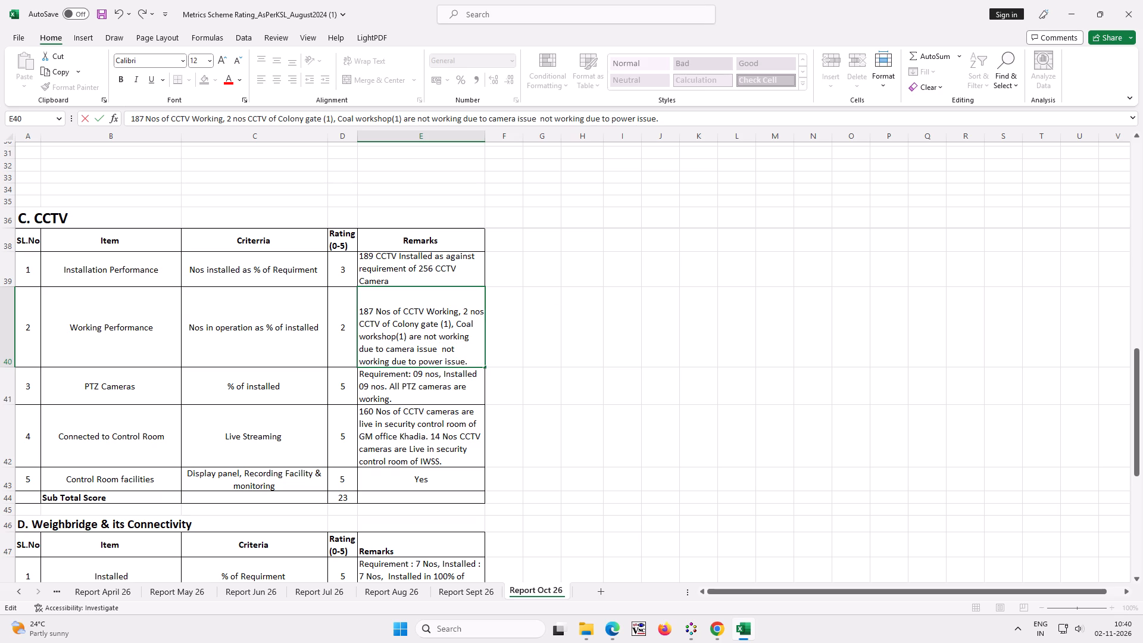
pyautogui.moveTo(442, 346); pyautogui.dragTo(461, 358)
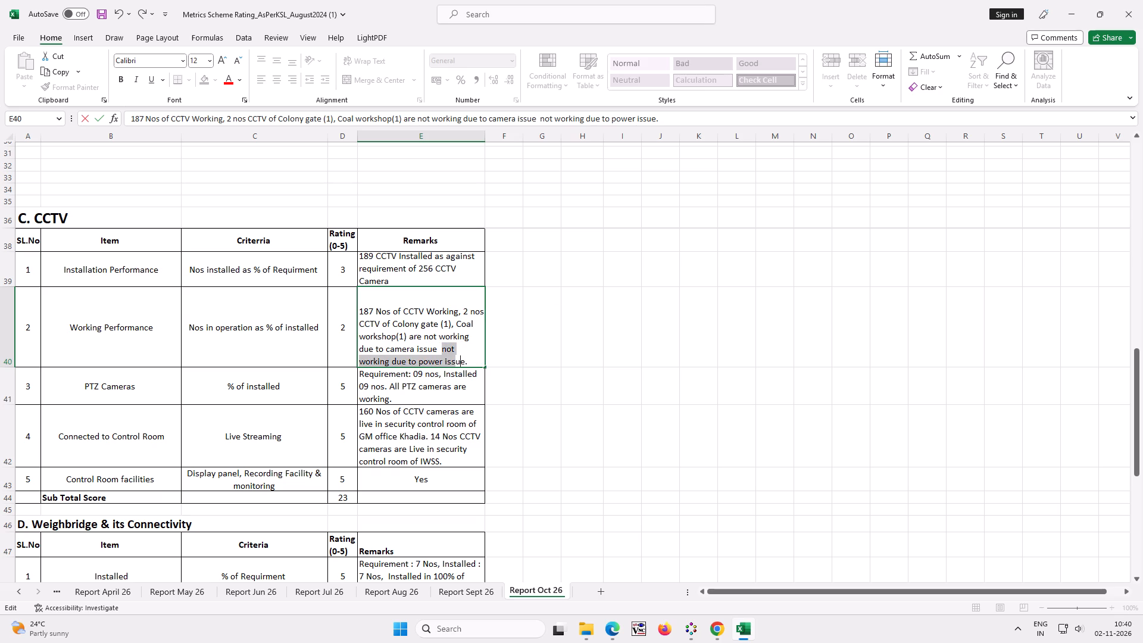
pyautogui.moveTo(461, 358); pyautogui.dragTo(469, 360)
pyautogui.press('BackSpace')
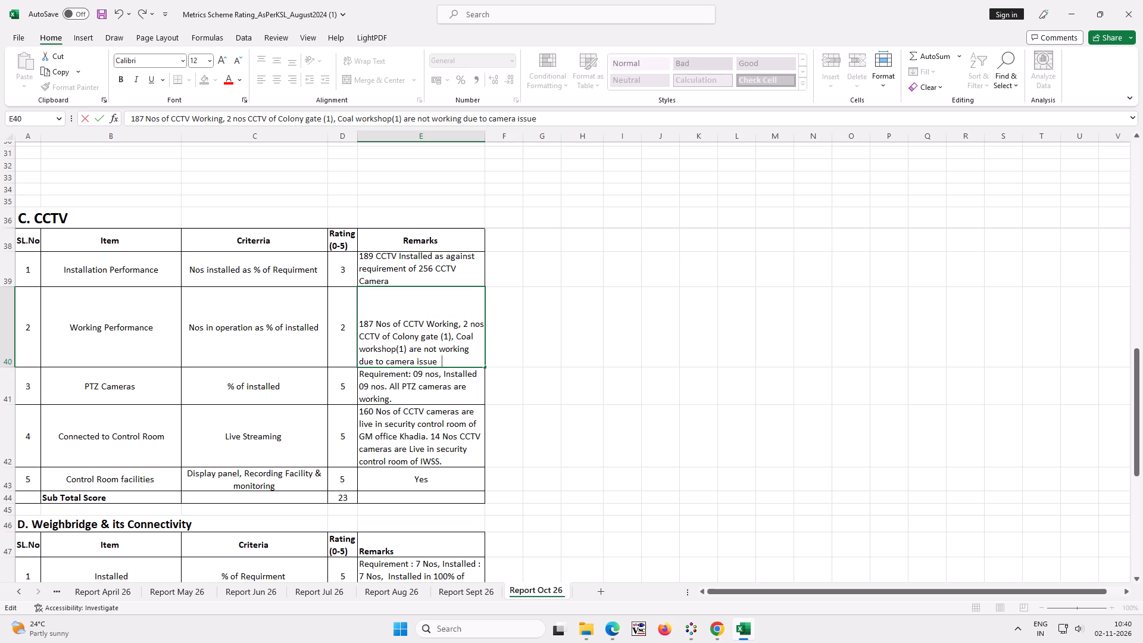
pyautogui.press('BackSpace')
pyautogui.press('.')
pyautogui.click(430, 397)
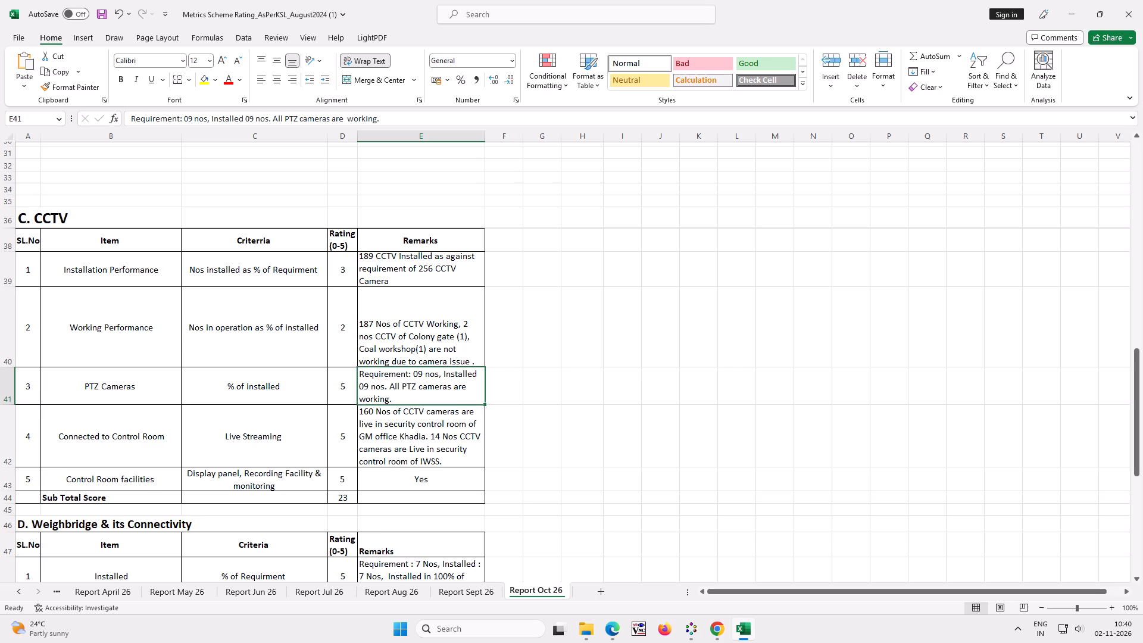
# Reduce the height of the Working Performance row 40 to fit its shortened four-line remark.
pyautogui.scroll(-2, 460, 501)
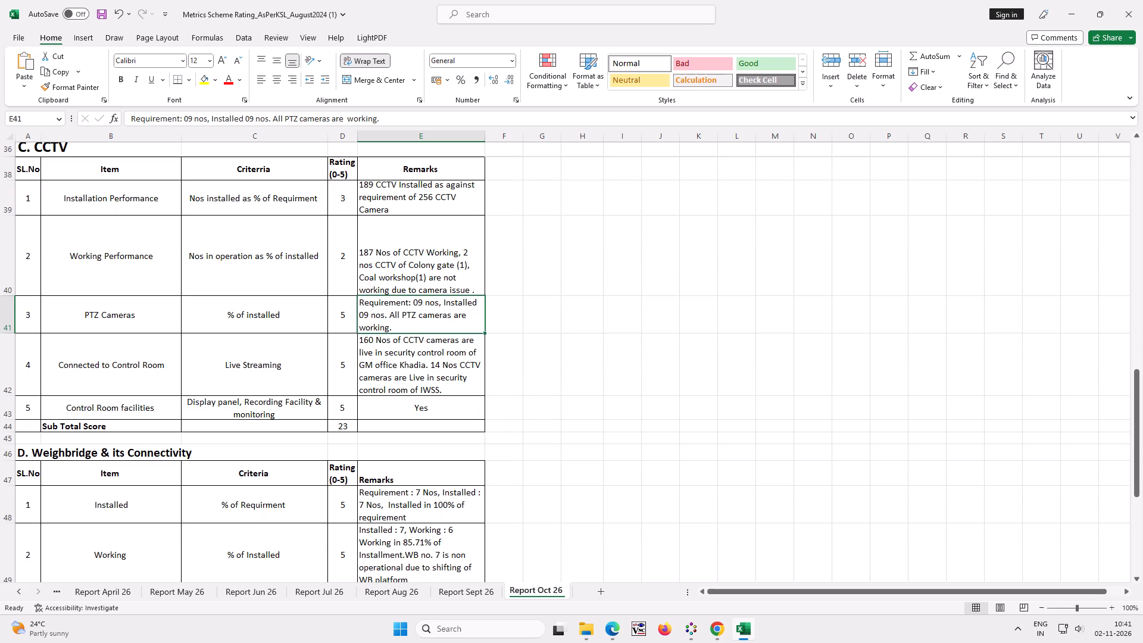
pyautogui.moveTo(10, 294); pyautogui.dragTo(15, 276)
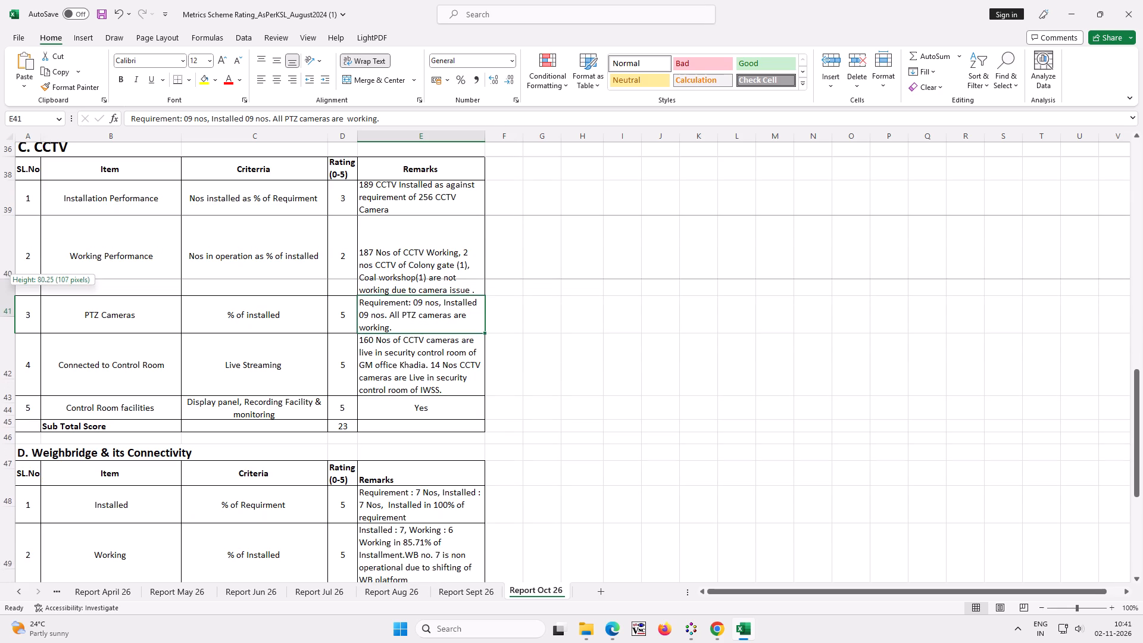
pyautogui.moveTo(15, 276); pyautogui.dragTo(16, 273)
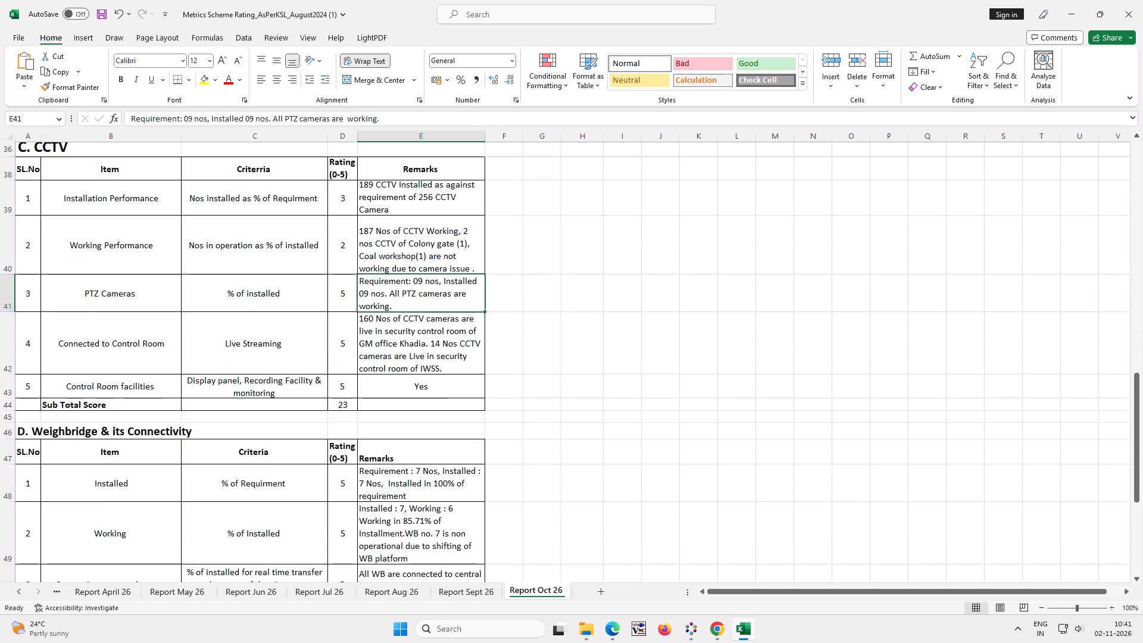
pyautogui.moveTo(13, 274); pyautogui.dragTo(17, 269)
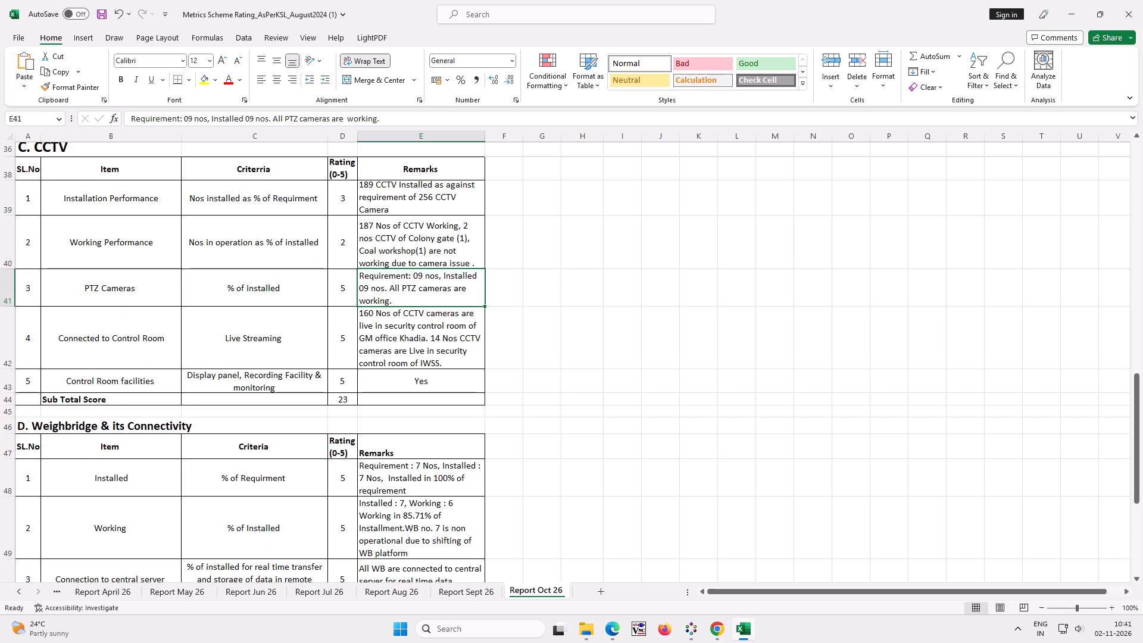
# Save the metrics workbook with the finished Report Oct 26 sheet.
pyautogui.scroll(-3, 562, 379)
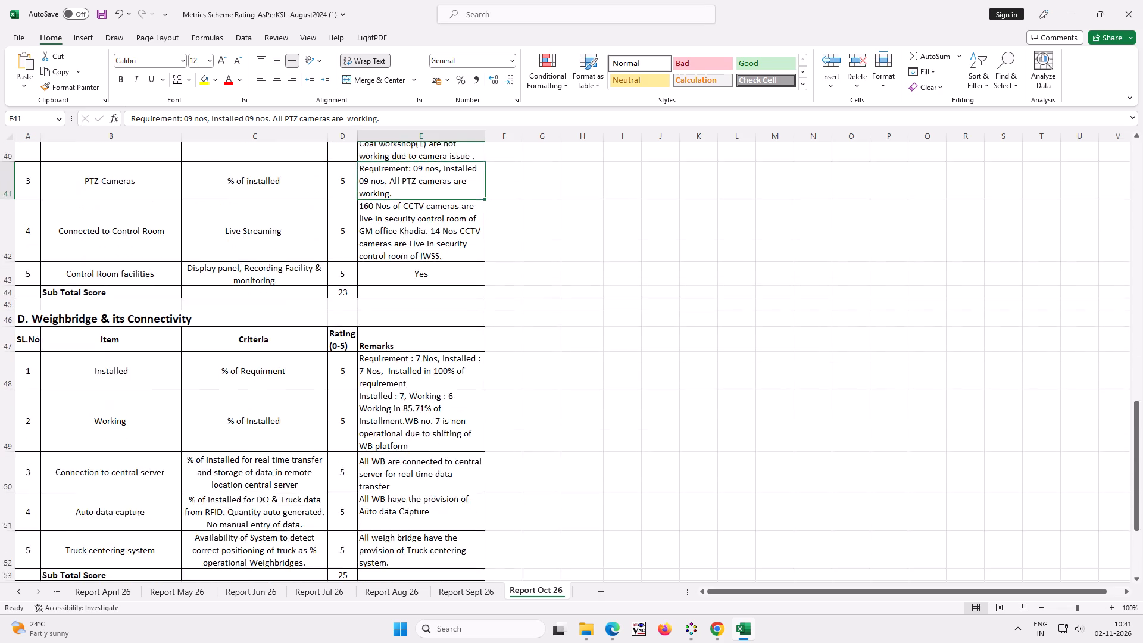
pyautogui.scroll(-3, 562, 380)
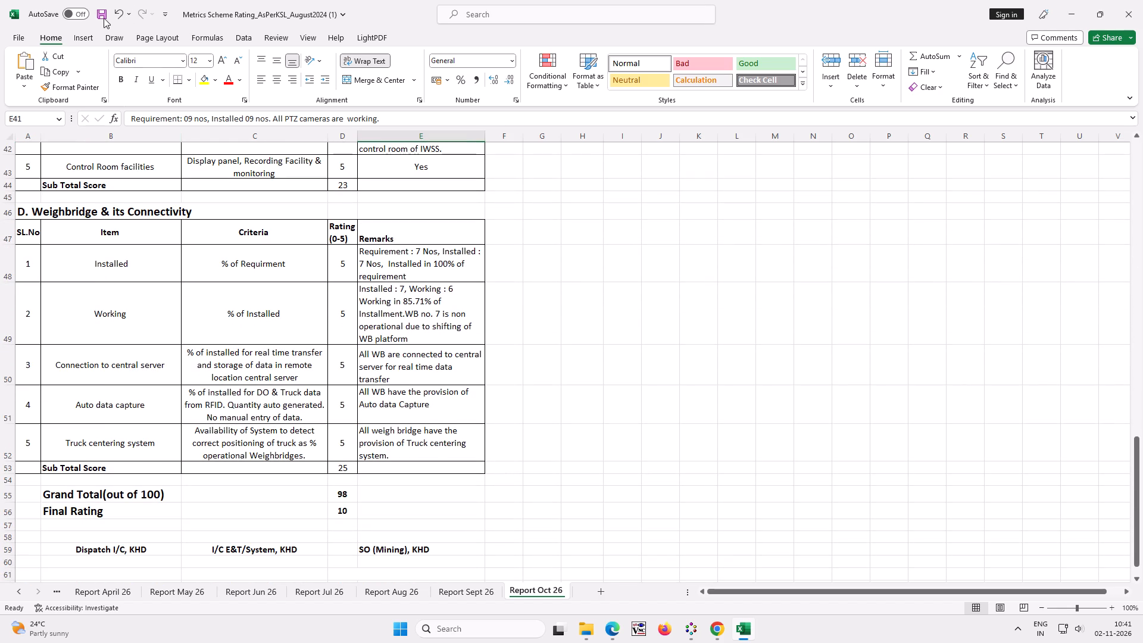
pyautogui.click(103, 11)
pyautogui.click(103, 11)
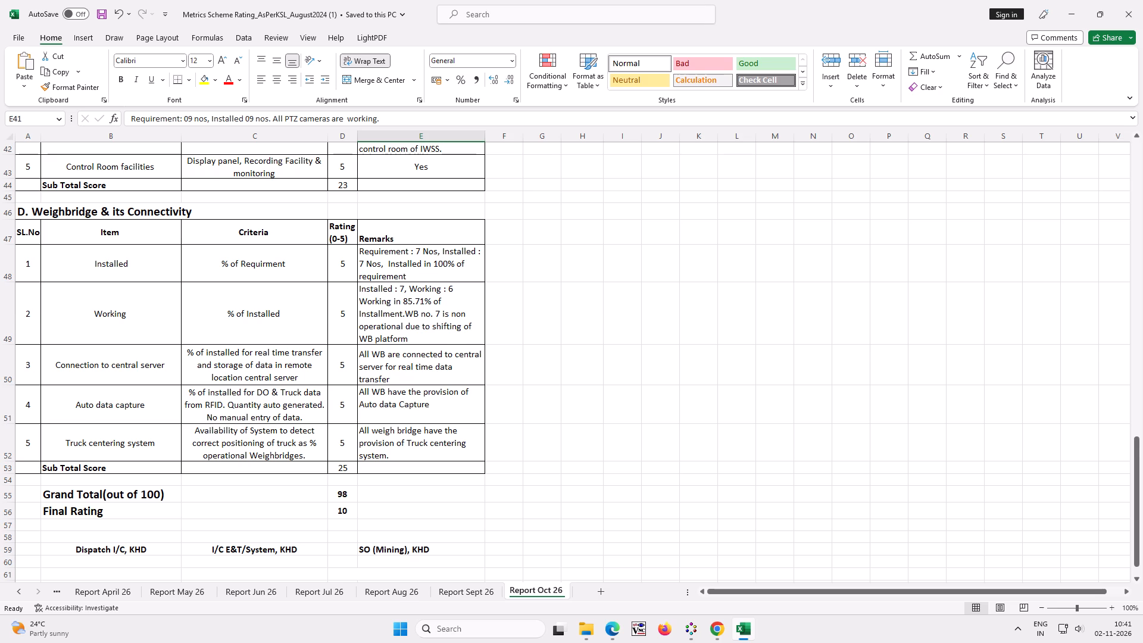
pyautogui.scroll(-2, 373, 551)
pyautogui.tripleClick(99, 13)
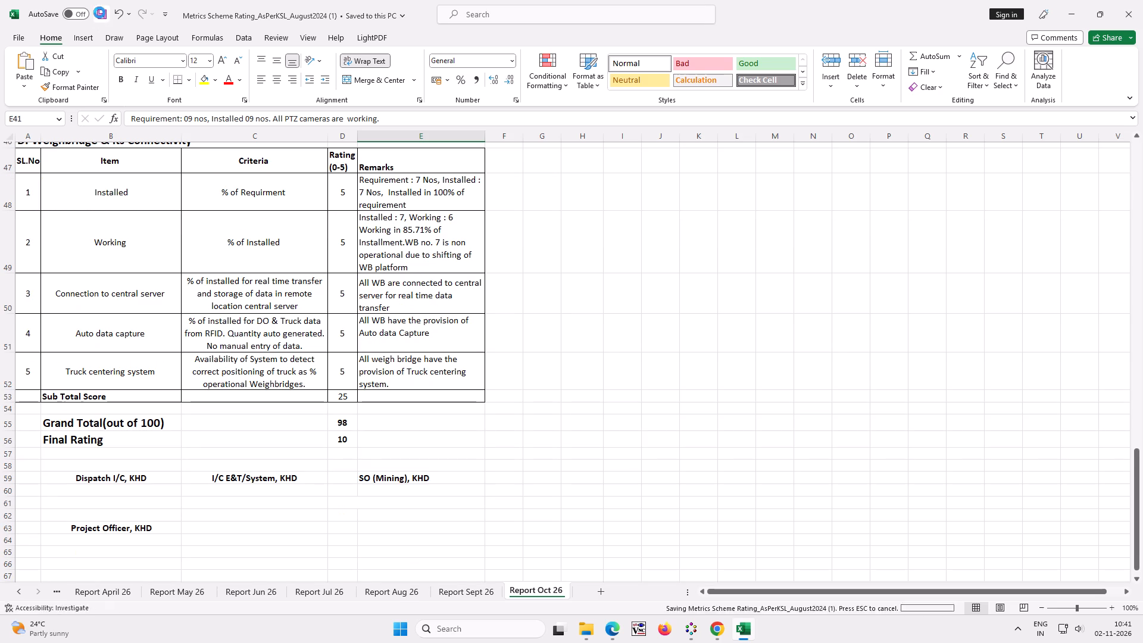
pyautogui.doubleClick(99, 13)
# Select the whole October report from the title through the Project Officer line and set its print scope to Print Selection, without printing.
pyautogui.scroll(14, 342, 326)
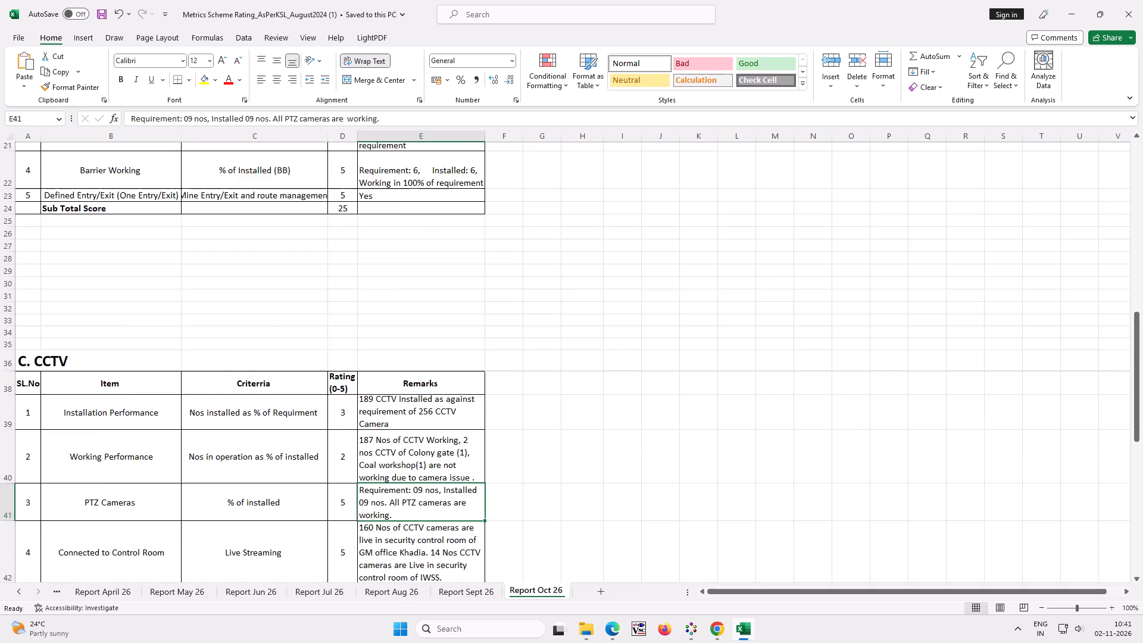
pyautogui.scroll(18, 346, 321)
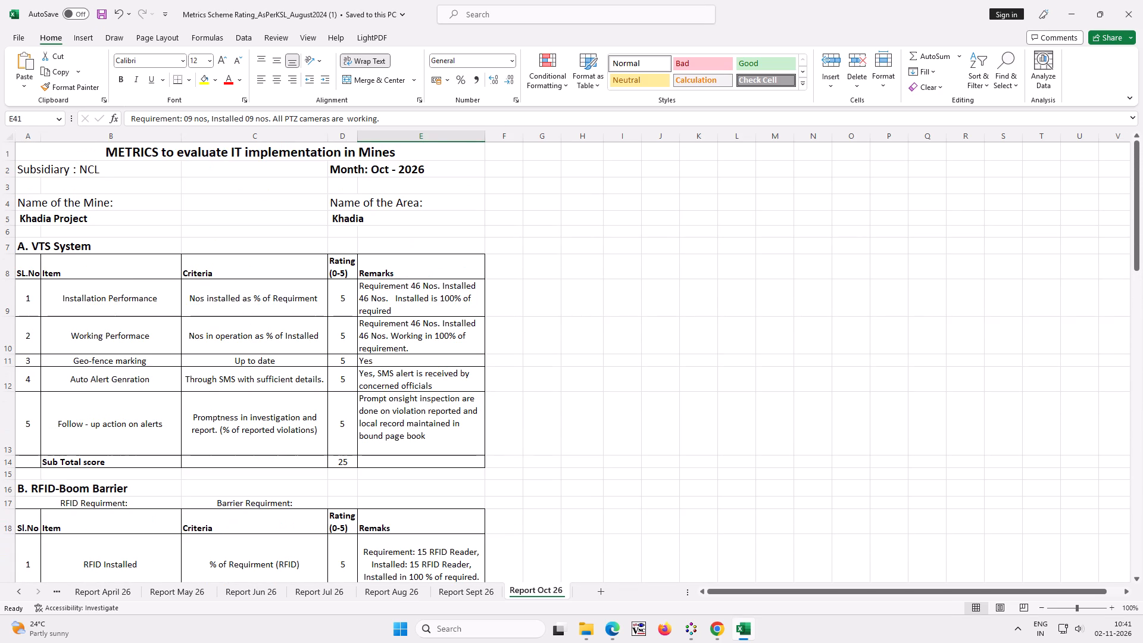
pyautogui.moveTo(24, 152); pyautogui.dragTo(466, 595)
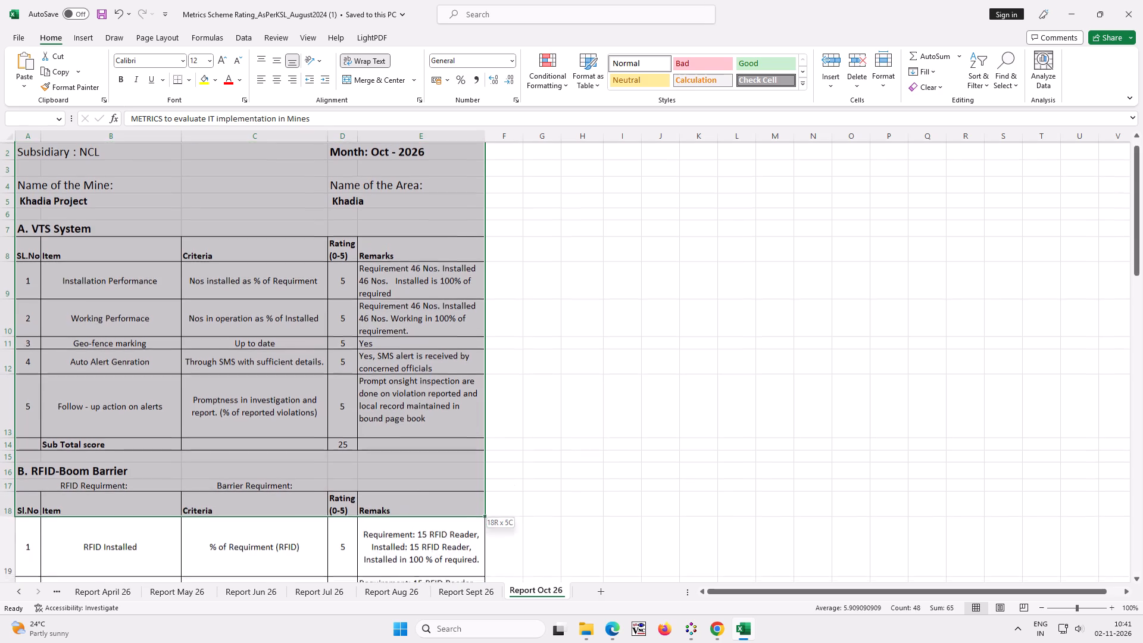
pyautogui.moveTo(466, 595); pyautogui.dragTo(464, 588)
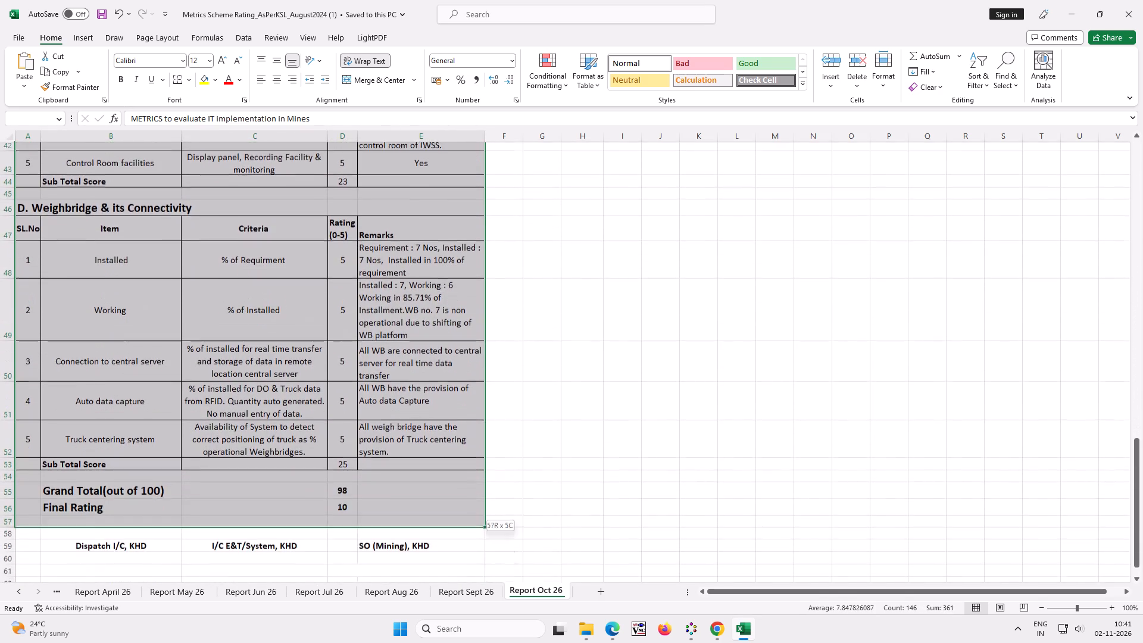
pyautogui.moveTo(464, 588); pyautogui.dragTo(471, 526)
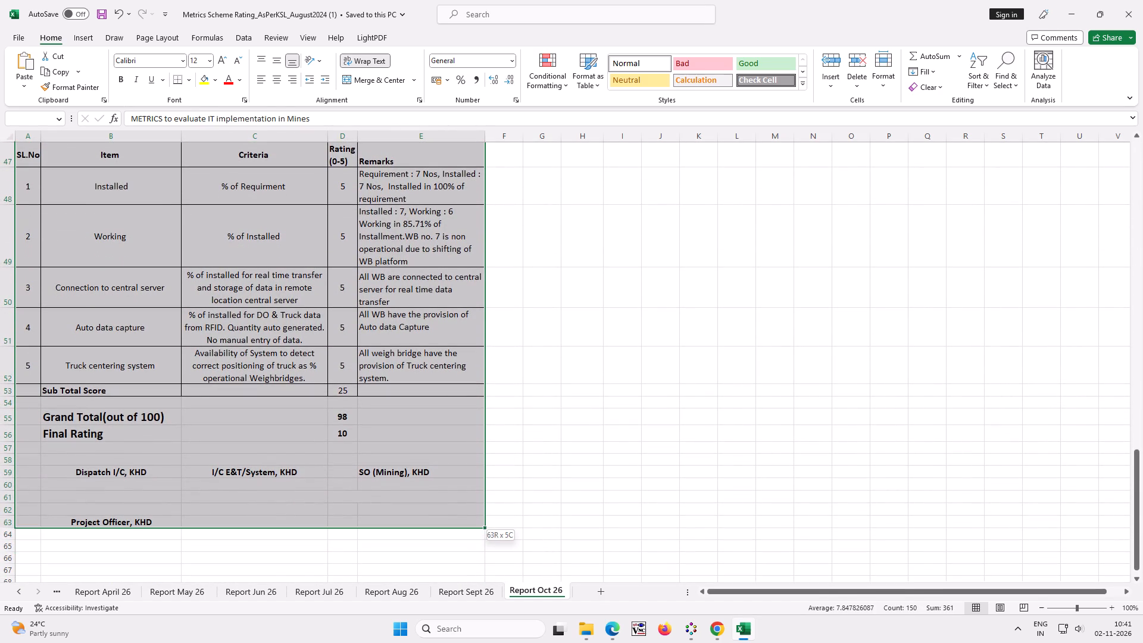
pyautogui.moveTo(471, 526); pyautogui.dragTo(474, 517)
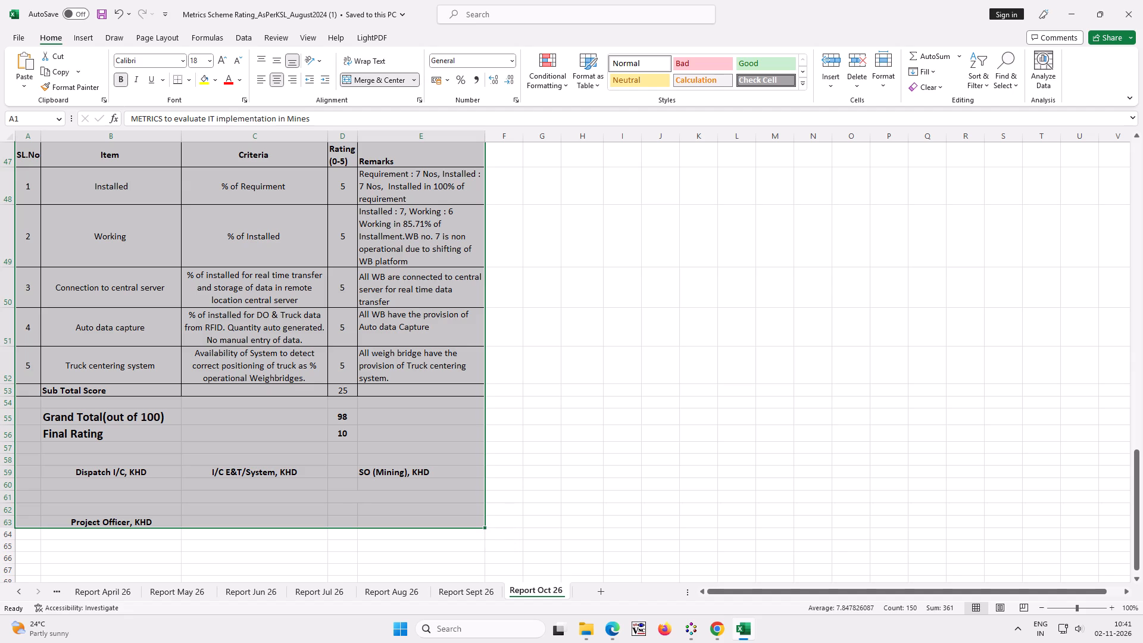
pyautogui.hotkey('ctrl', 'p')
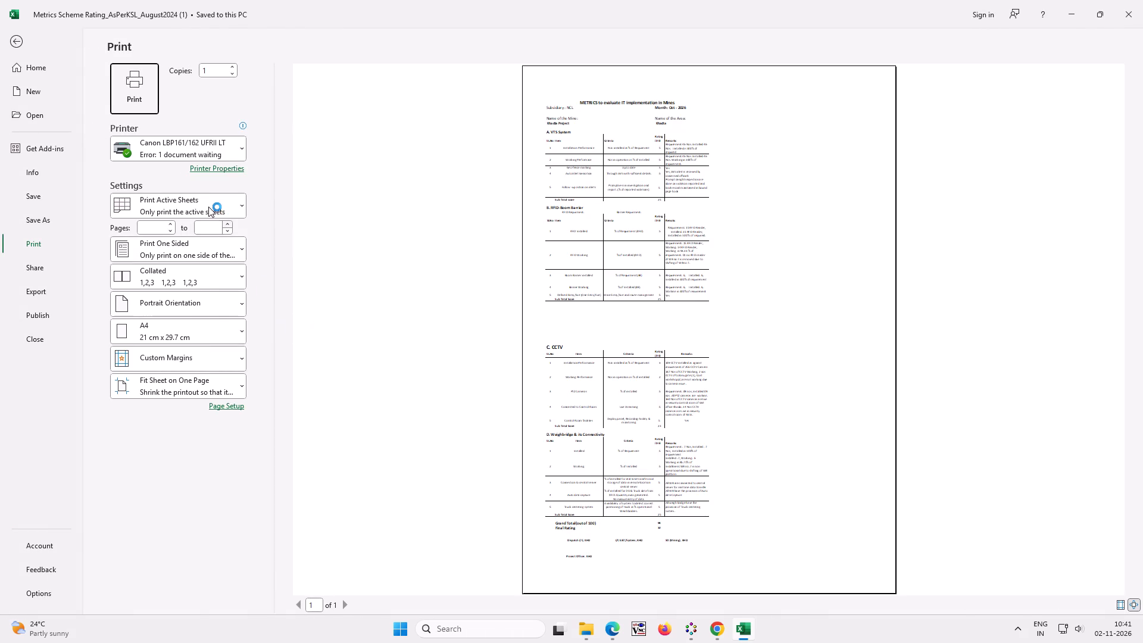
pyautogui.click(208, 207)
pyautogui.click(167, 285)
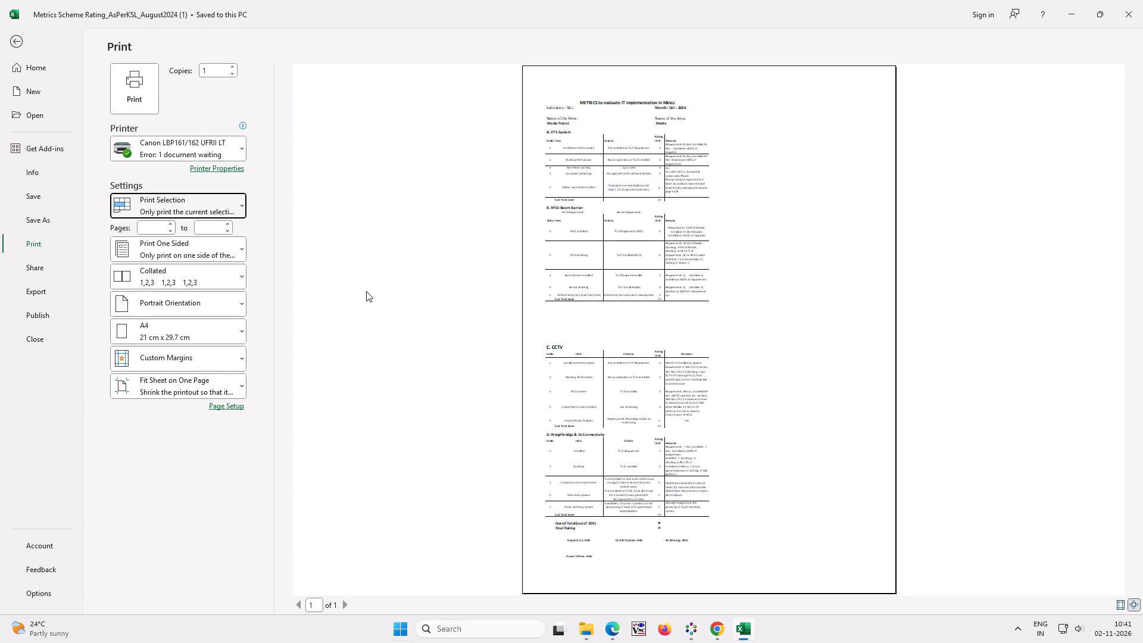
pyautogui.click(16, 37)
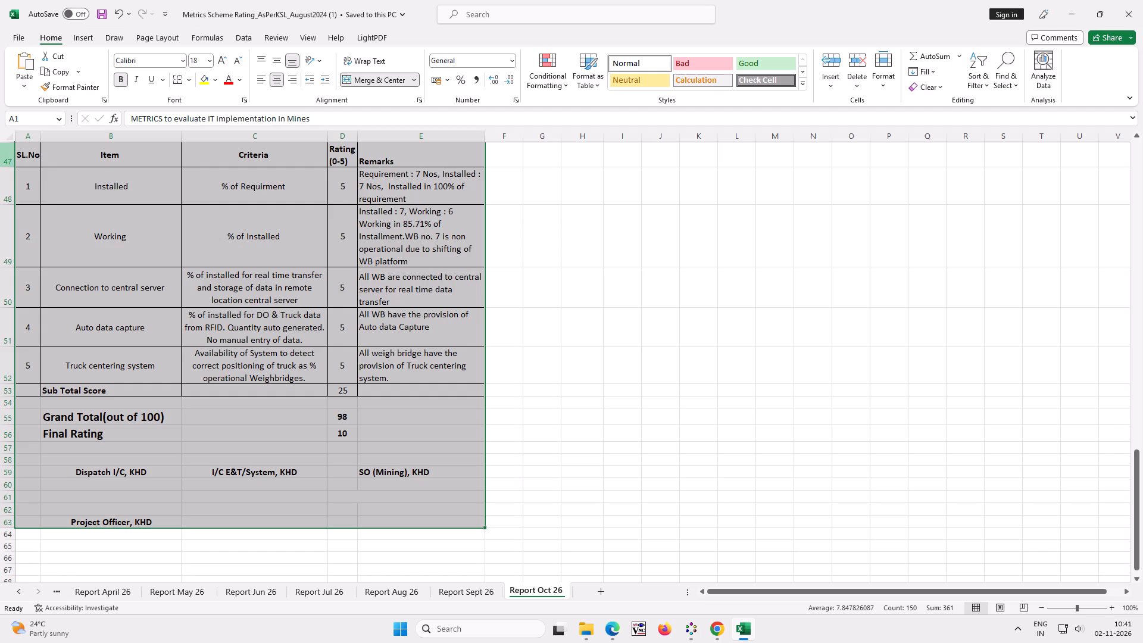
# Print one copy of only the report heading, VTS System and RFID-Boom Barrier sections, through row 24, on one A4 portrait page.
pyautogui.scroll(20, 319, 414)
pyautogui.scroll(1, 319, 414)
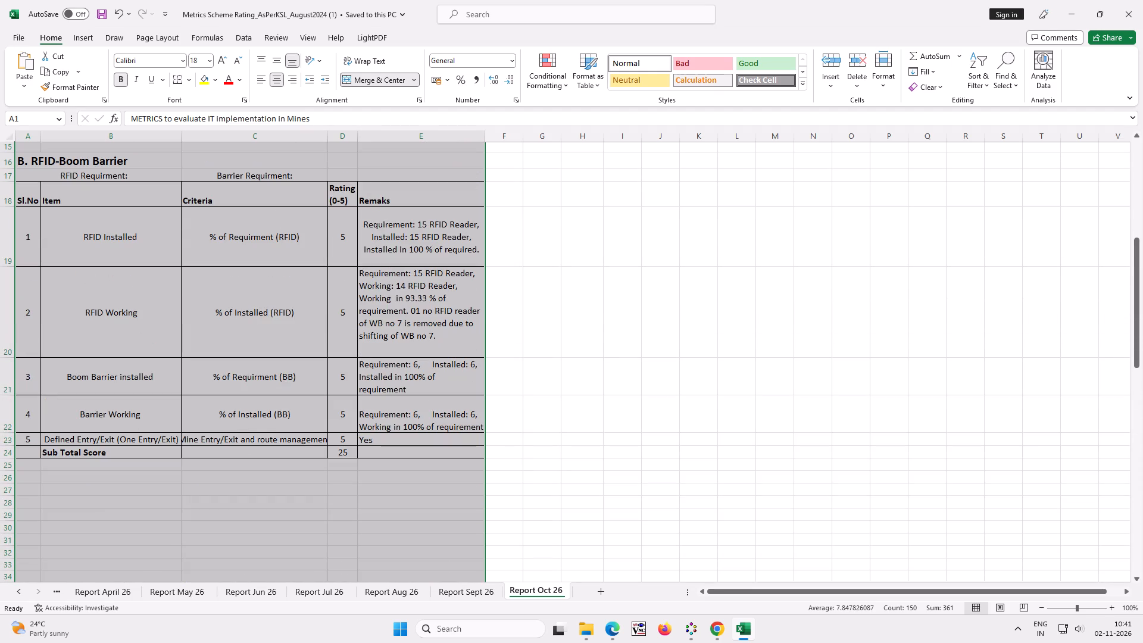
pyautogui.click(582, 389)
pyautogui.scroll(15, 577, 389)
pyautogui.moveTo(23, 148); pyautogui.dragTo(36, 157)
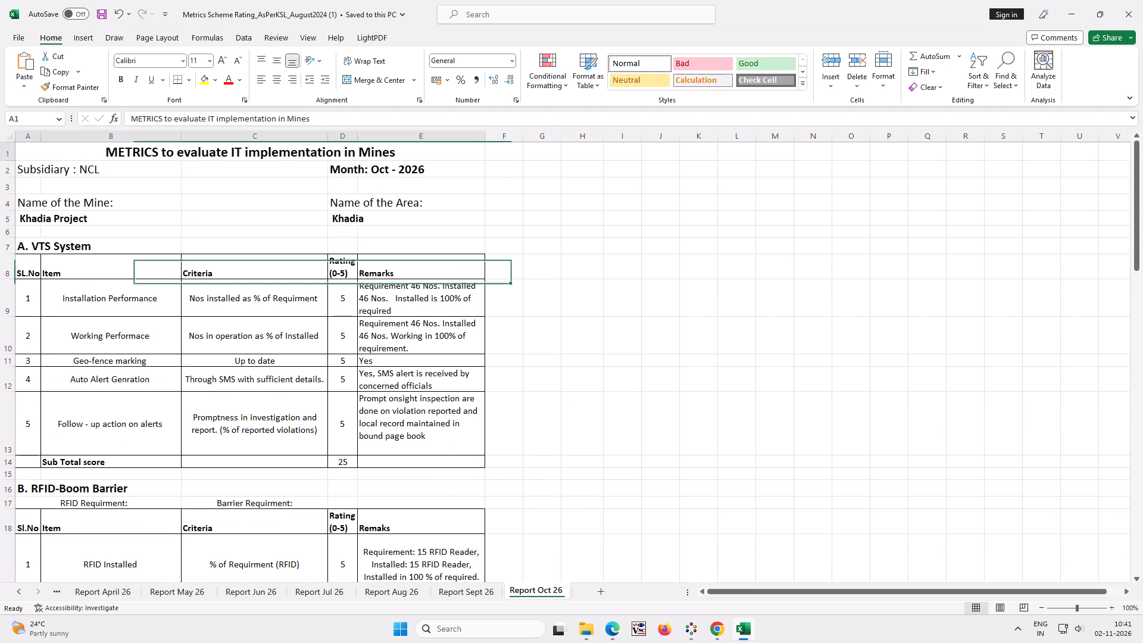
pyautogui.moveTo(36, 157); pyautogui.dragTo(341, 604)
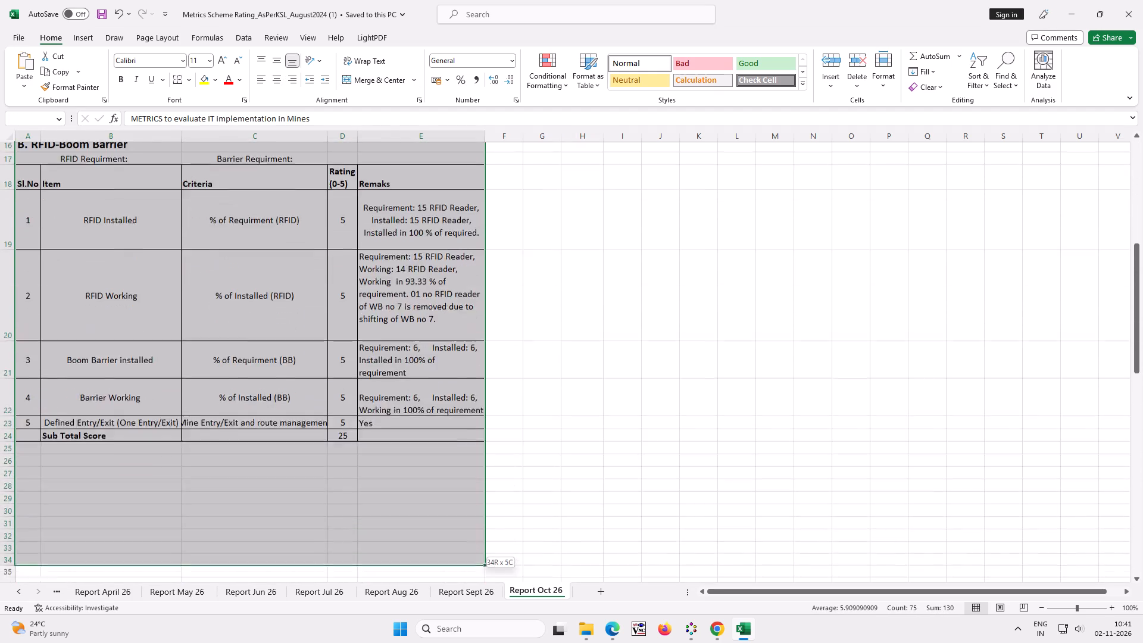
pyautogui.moveTo(341, 604); pyautogui.dragTo(374, 325)
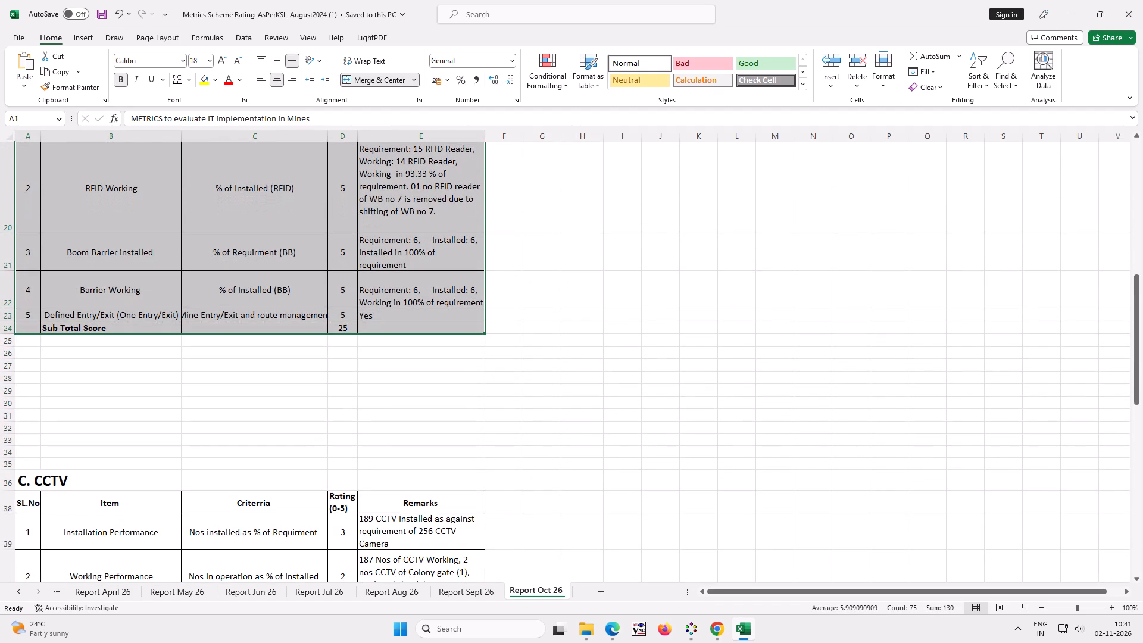
pyautogui.hotkey('ctrl', 'p')
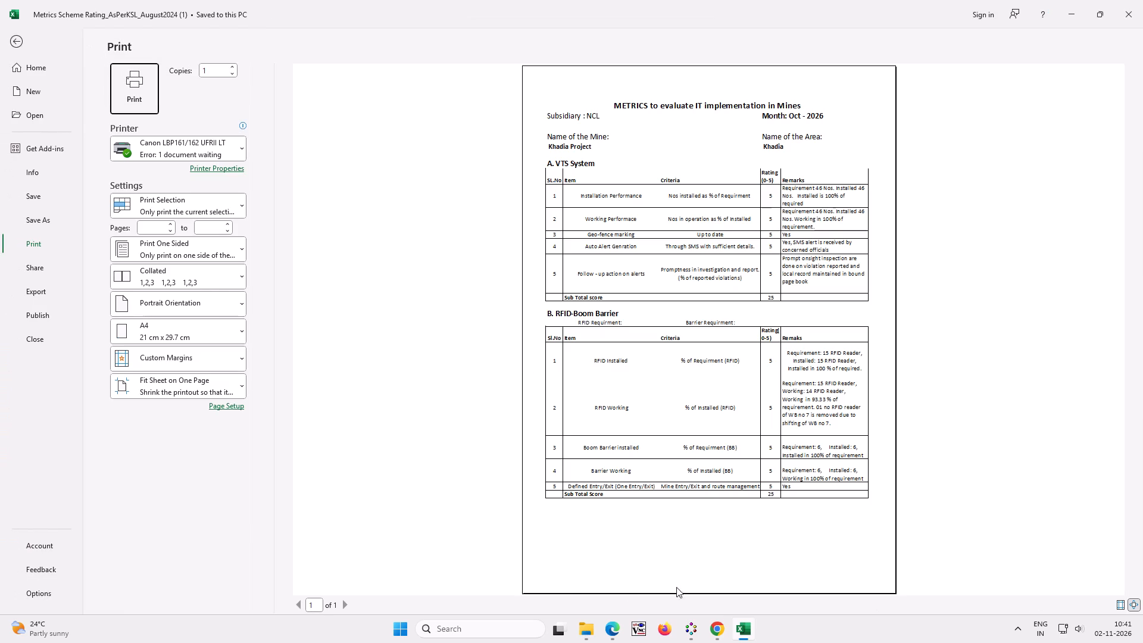
pyautogui.click(133, 79)
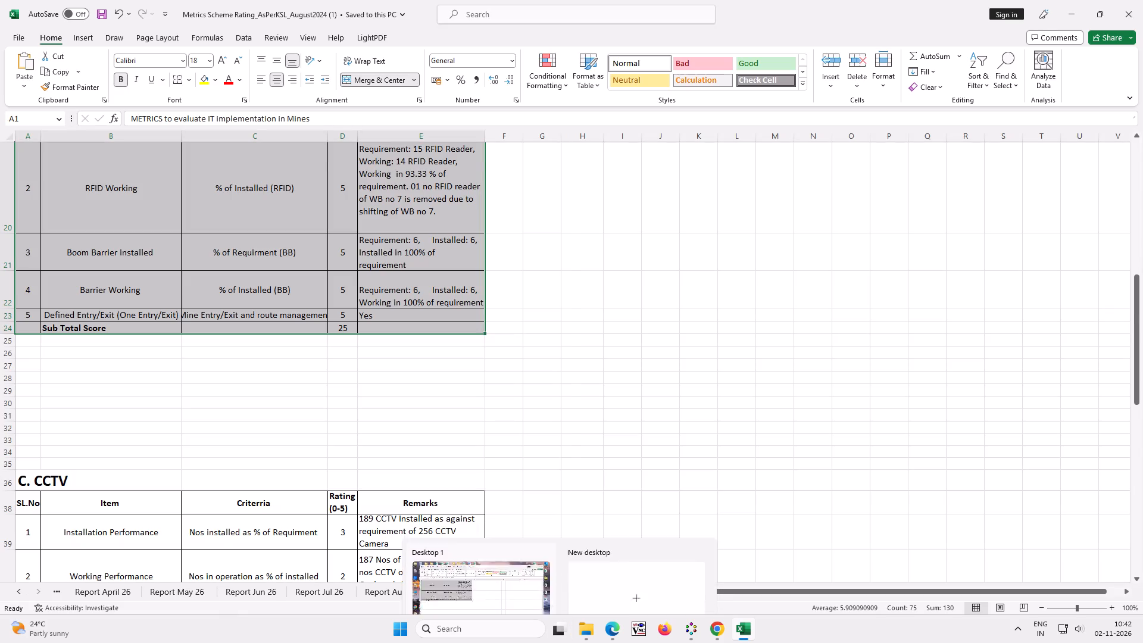
# Print one copy of the CCTV and Weighbridge sections with the grand total, final rating and signature lines, rows 36 to 63.
pyautogui.scroll(-10, 279, 363)
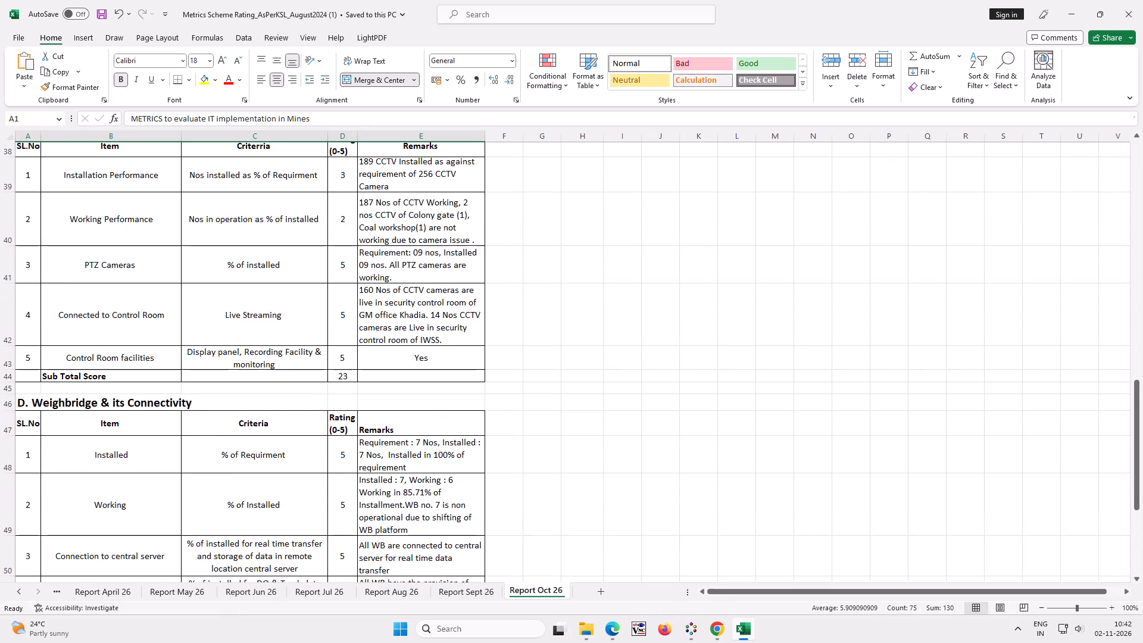
pyautogui.scroll(1, 143, 295)
pyautogui.moveTo(27, 158); pyautogui.dragTo(400, 448)
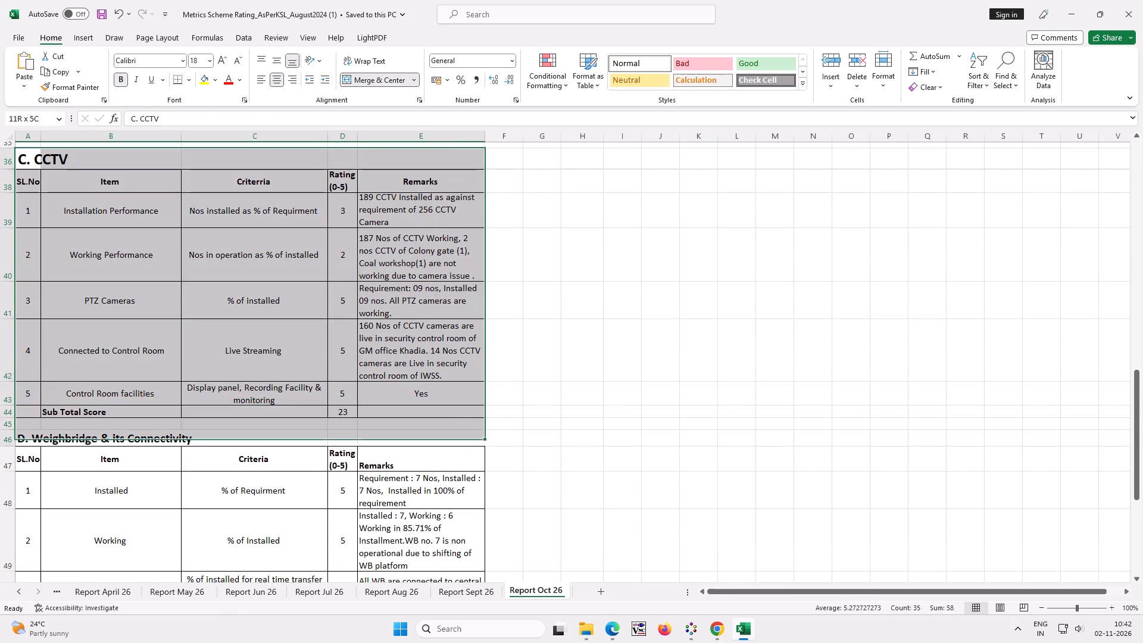
pyautogui.moveTo(400, 448); pyautogui.dragTo(426, 639)
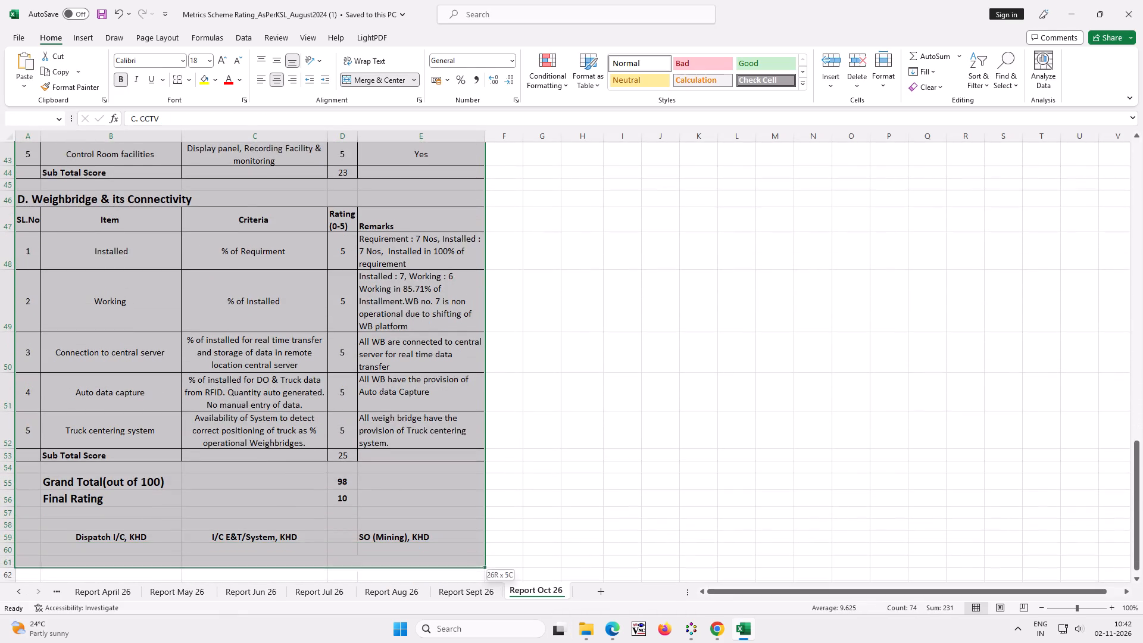
pyautogui.moveTo(426, 639); pyautogui.dragTo(460, 508)
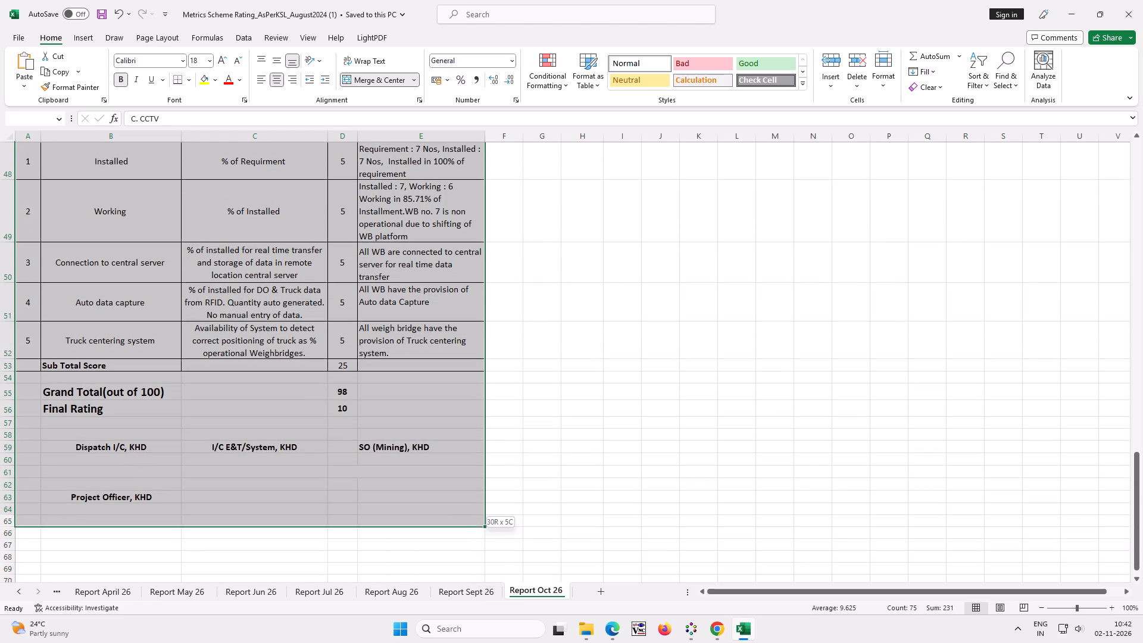
pyautogui.moveTo(460, 508); pyautogui.dragTo(463, 502)
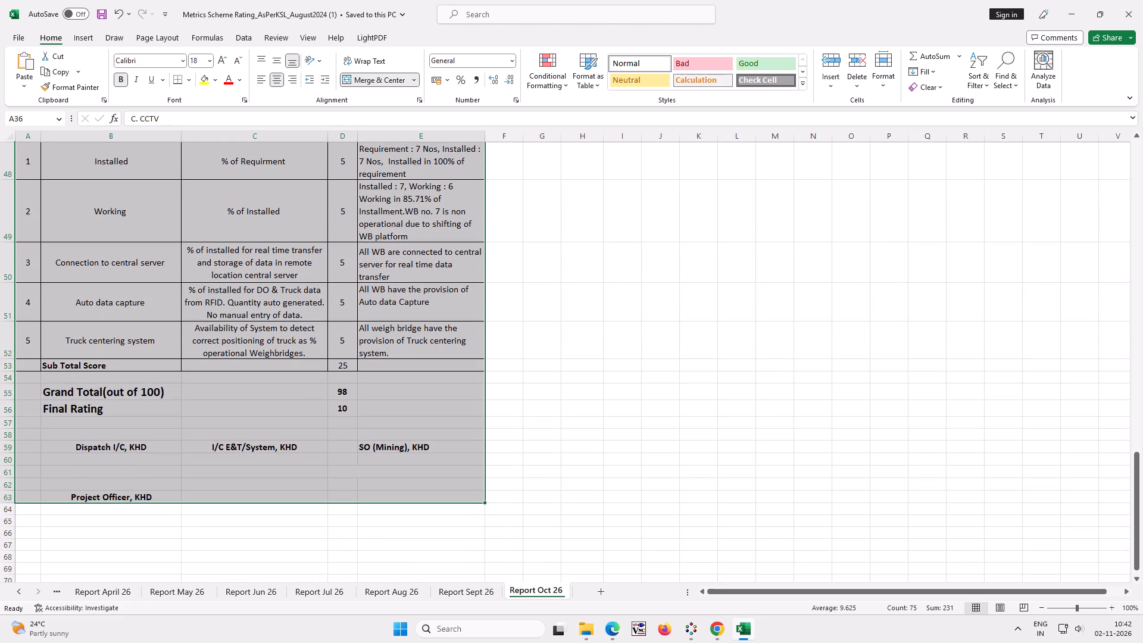
pyautogui.hotkey('ctrl', 'p')
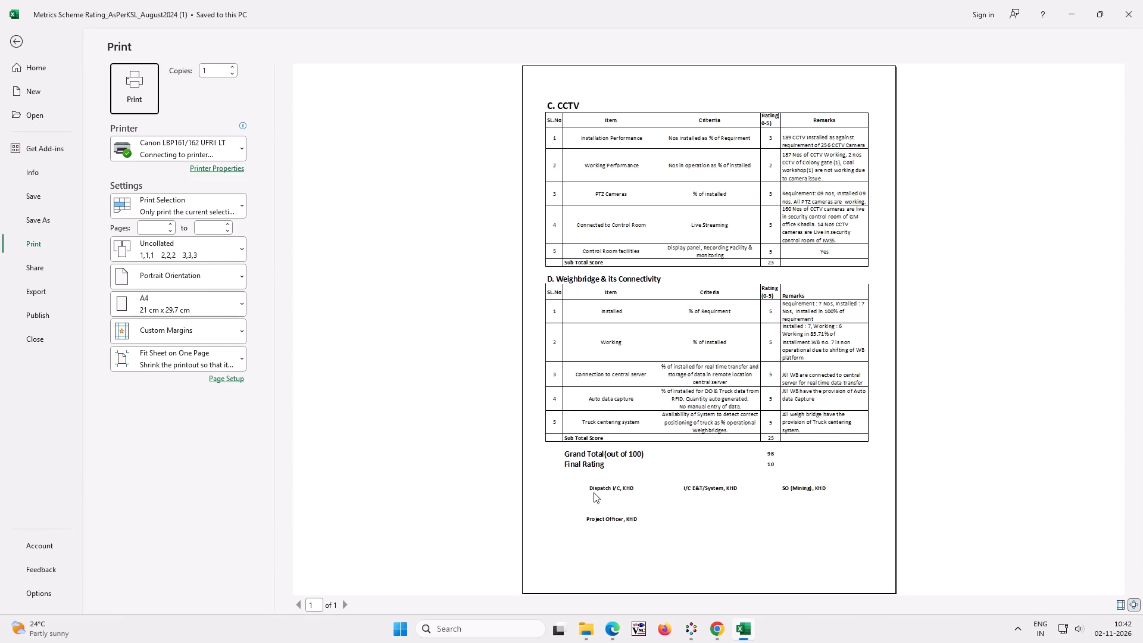
pyautogui.click(132, 87)
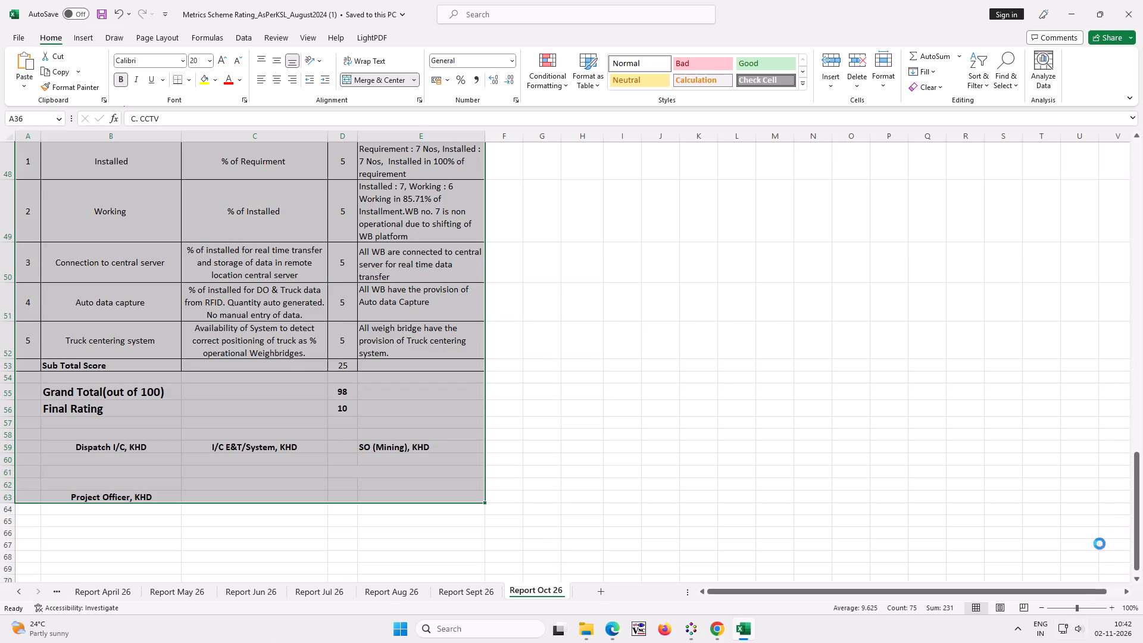
# Save the metrics workbook again after printing.
pyautogui.click(102, 13)
pyautogui.click(102, 13)
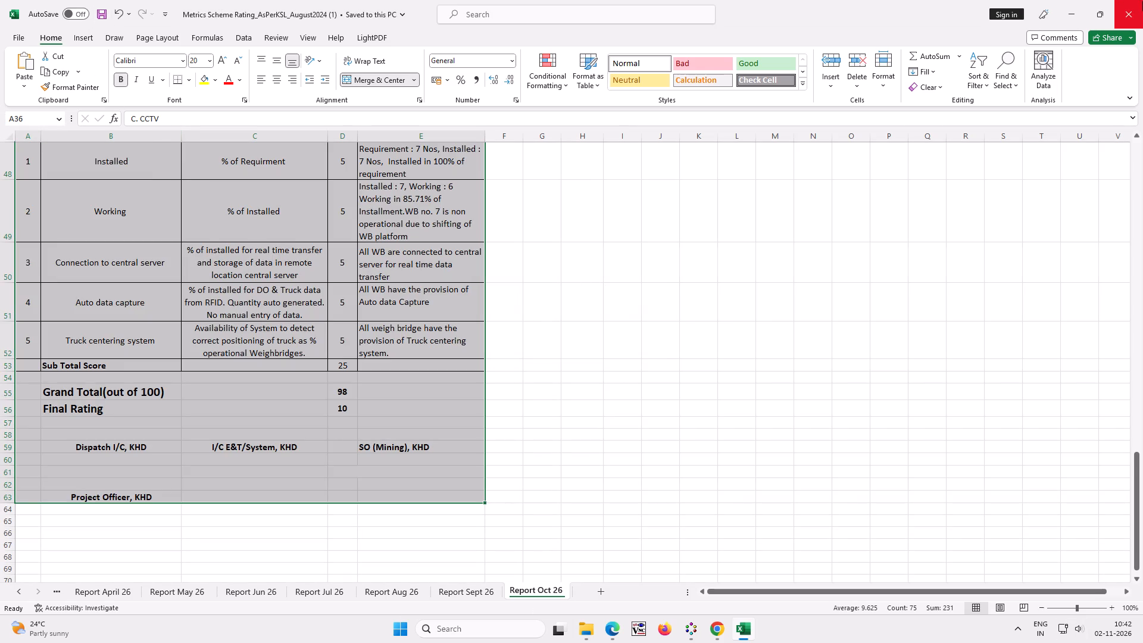
# Close the metrics scheme rating workbook.
pyautogui.click(1142, 1)
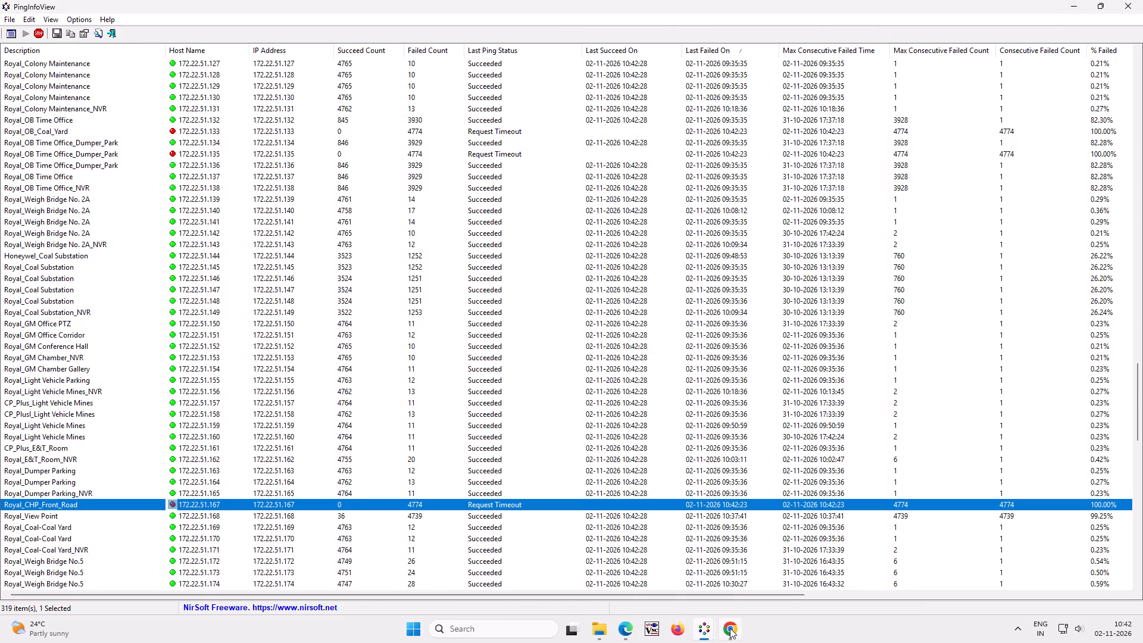
# Switch to Chrome and, on the existing Google page, look up WhatsApp Web by entering "wh" as the address.
pyautogui.click(740, 576)
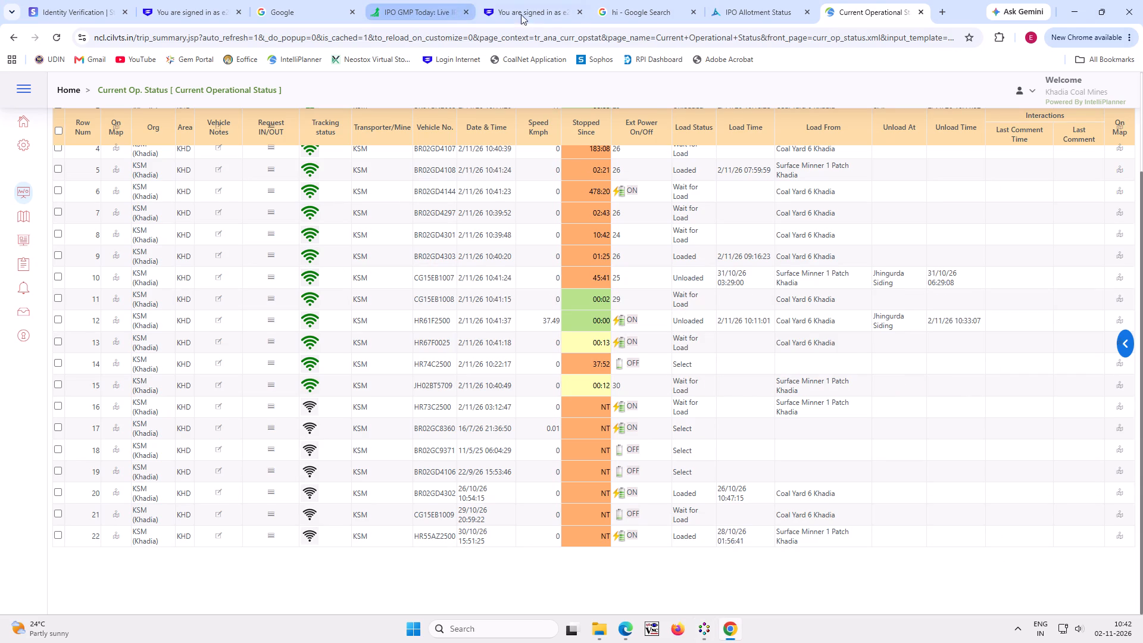
pyautogui.click(317, 6)
pyautogui.click(176, 36)
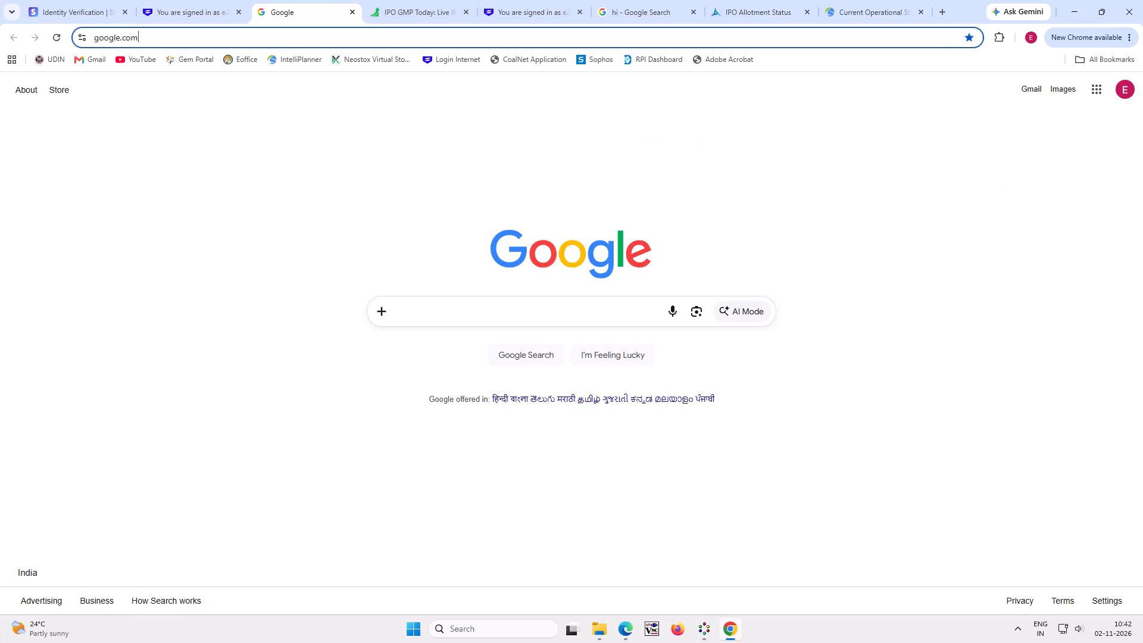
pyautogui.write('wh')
pyautogui.click(168, 37)
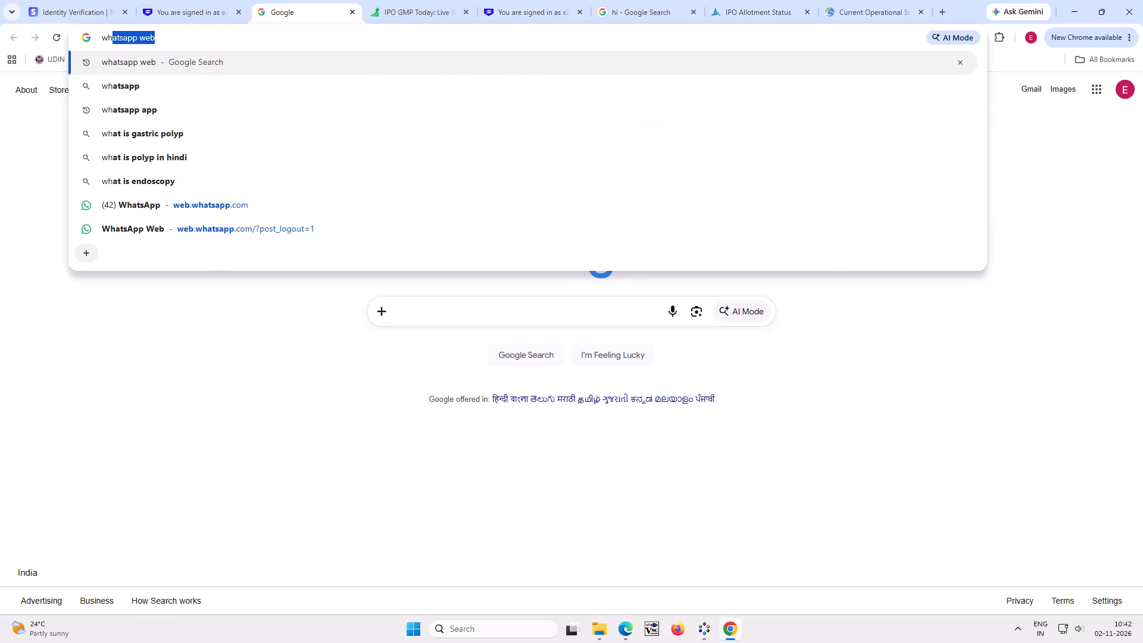
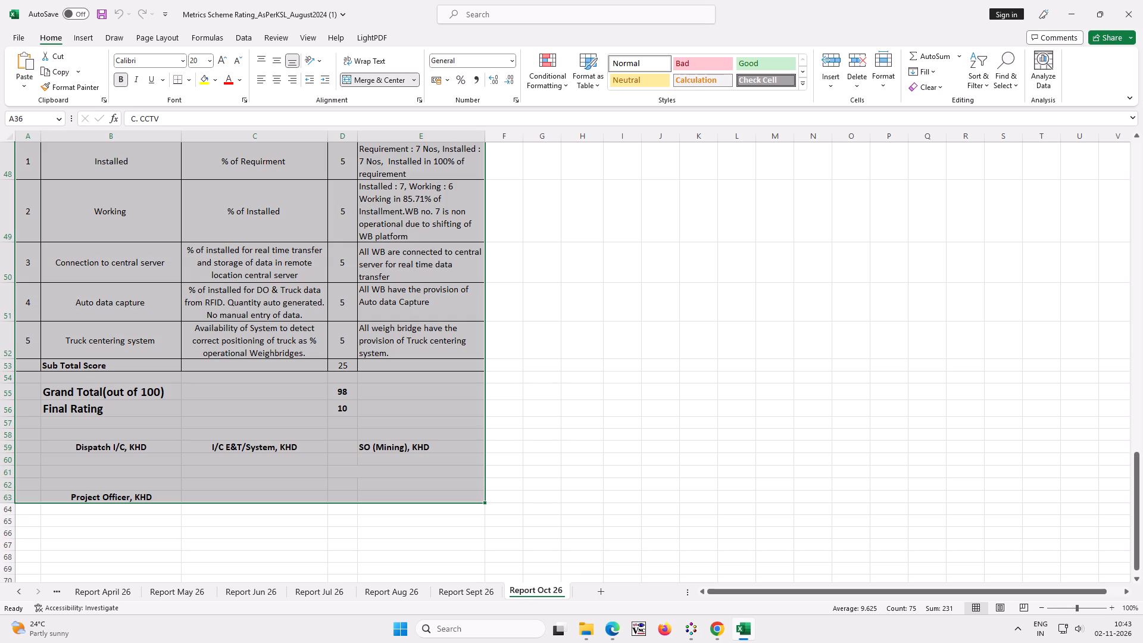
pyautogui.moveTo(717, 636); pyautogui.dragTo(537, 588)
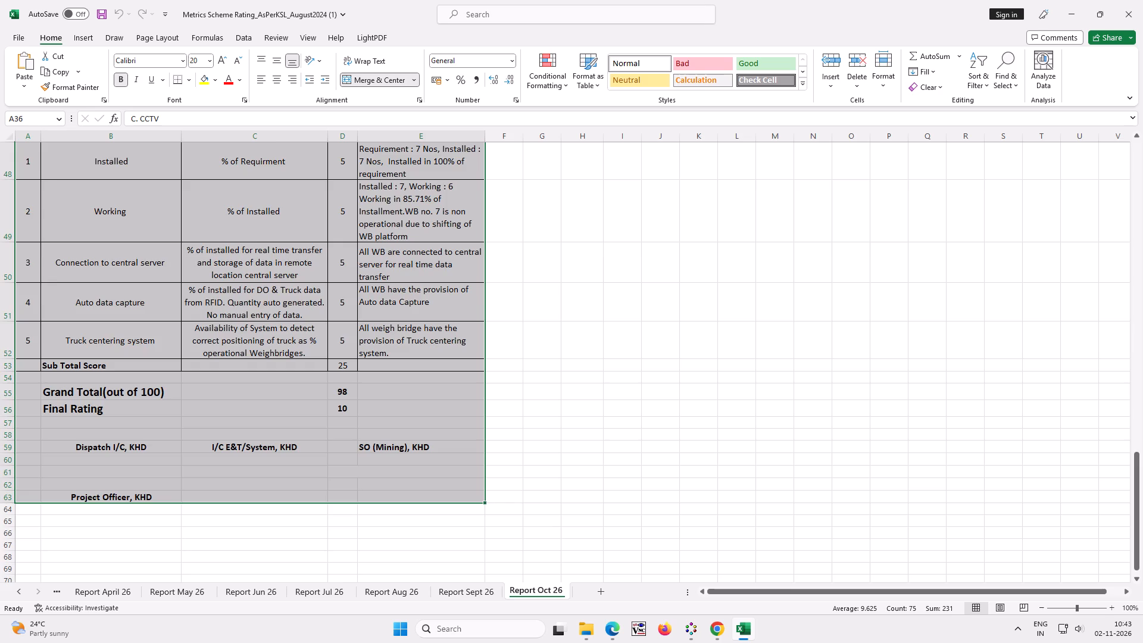
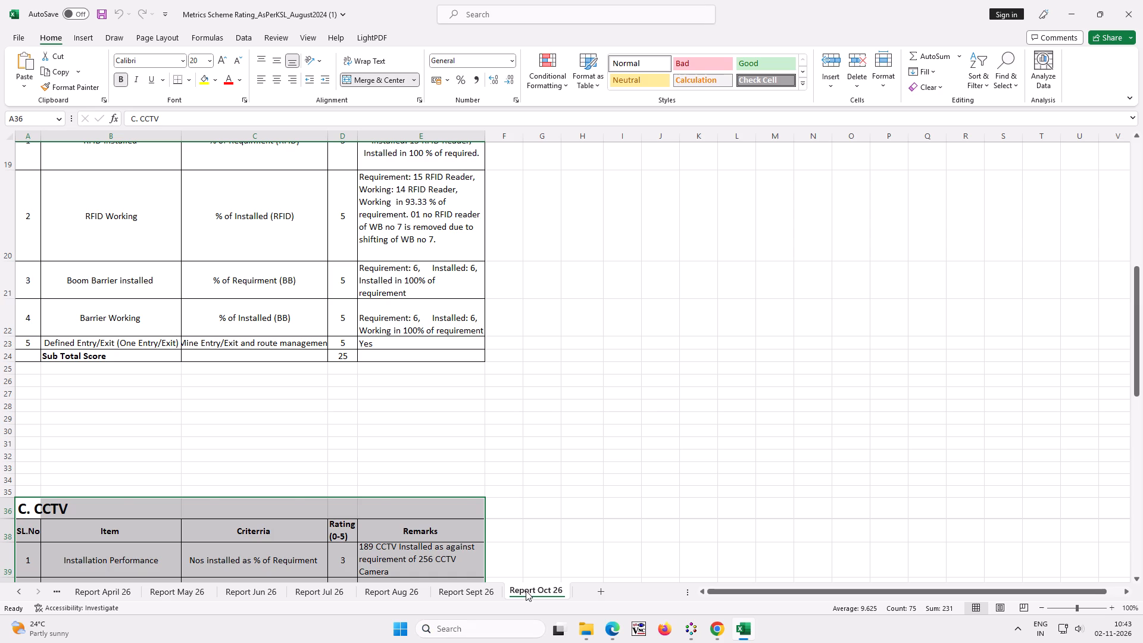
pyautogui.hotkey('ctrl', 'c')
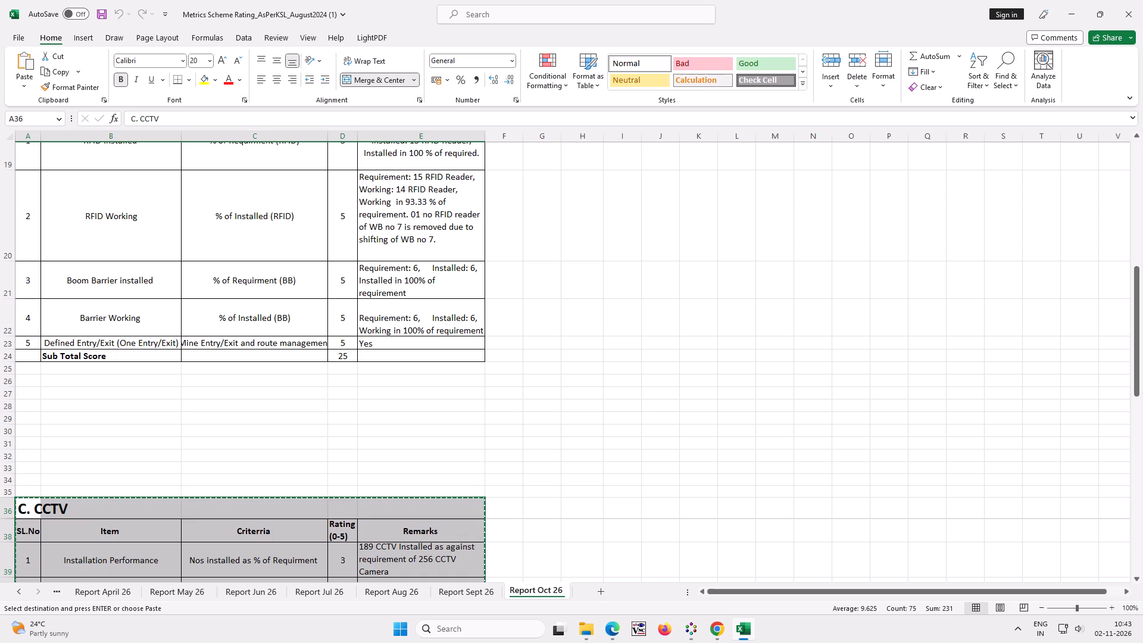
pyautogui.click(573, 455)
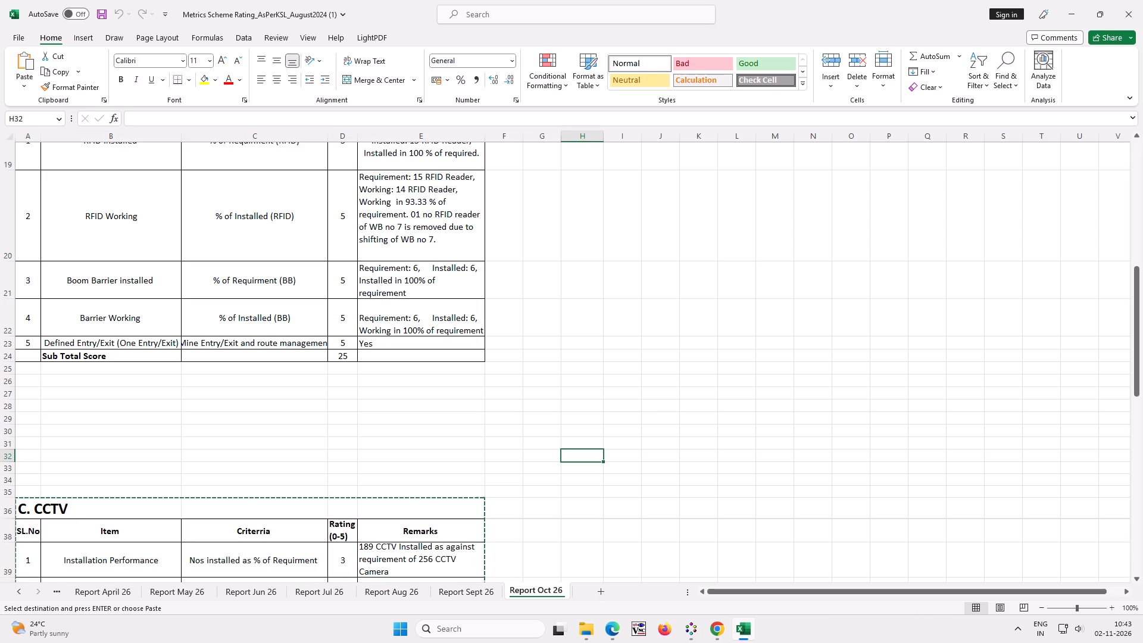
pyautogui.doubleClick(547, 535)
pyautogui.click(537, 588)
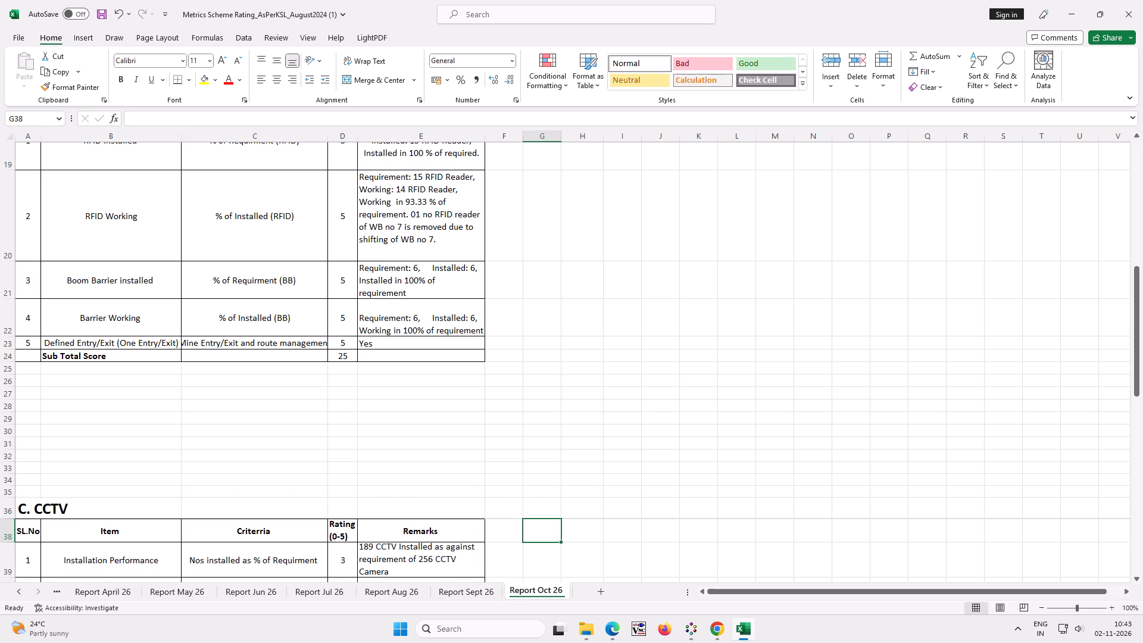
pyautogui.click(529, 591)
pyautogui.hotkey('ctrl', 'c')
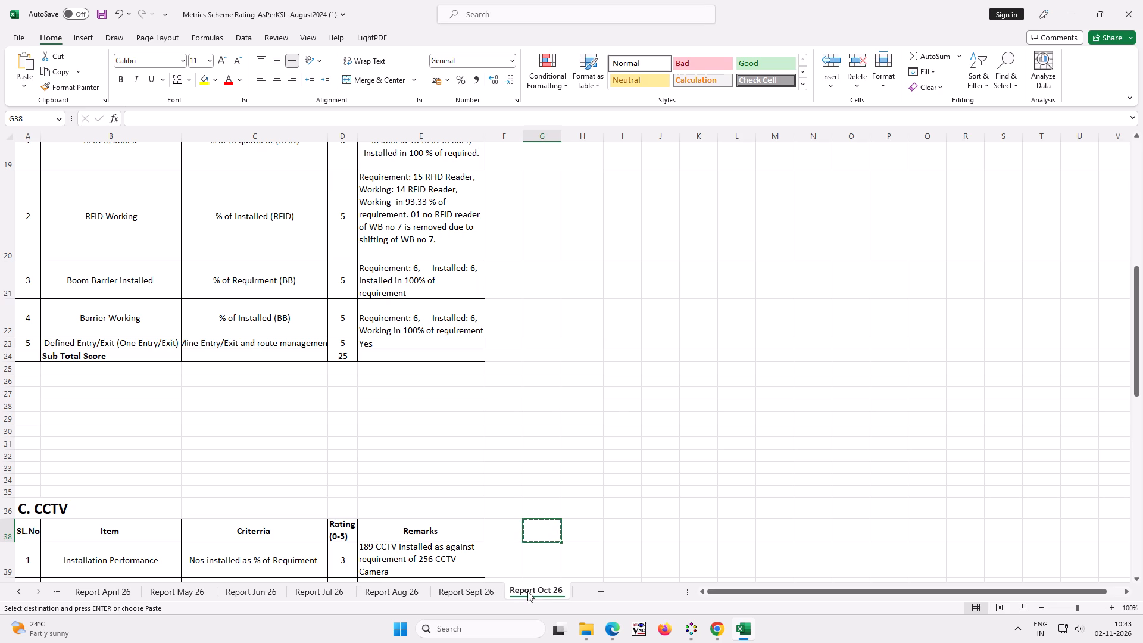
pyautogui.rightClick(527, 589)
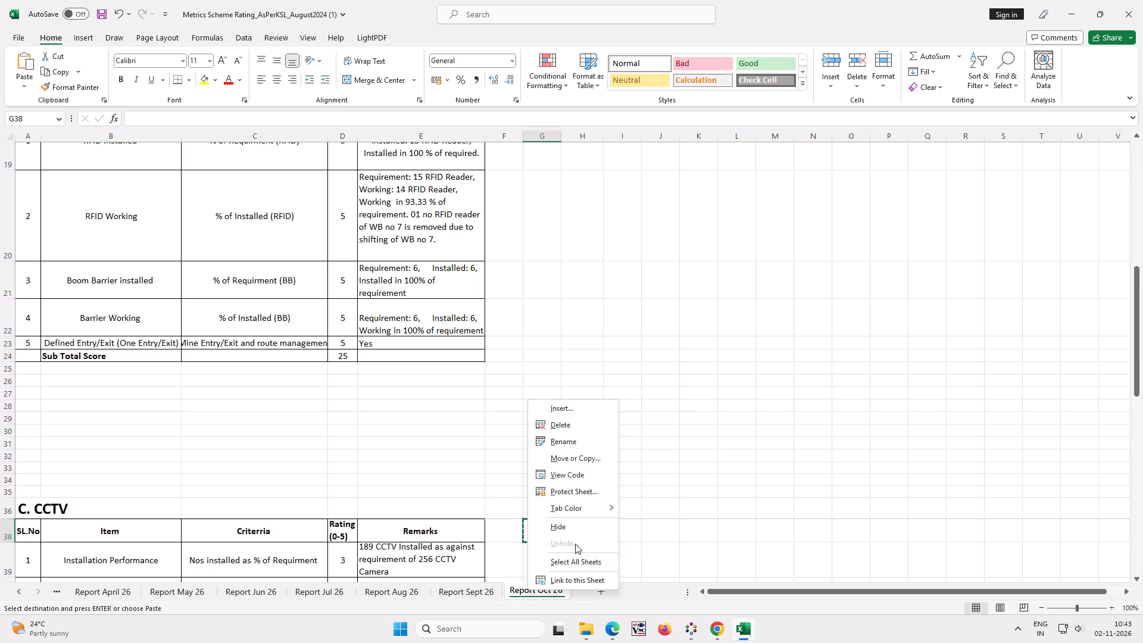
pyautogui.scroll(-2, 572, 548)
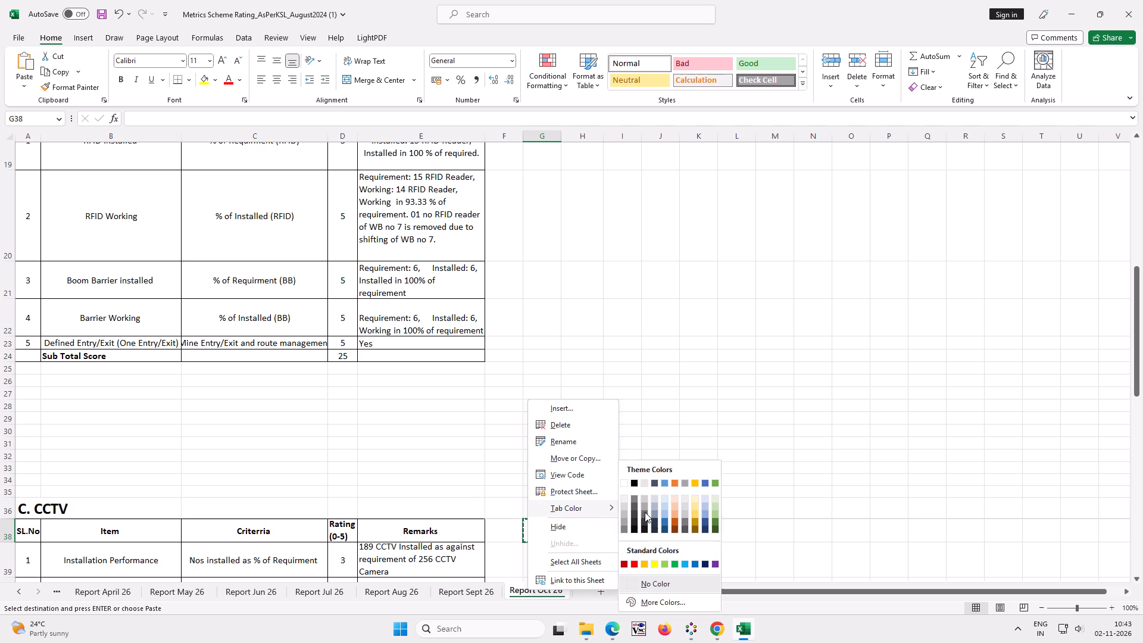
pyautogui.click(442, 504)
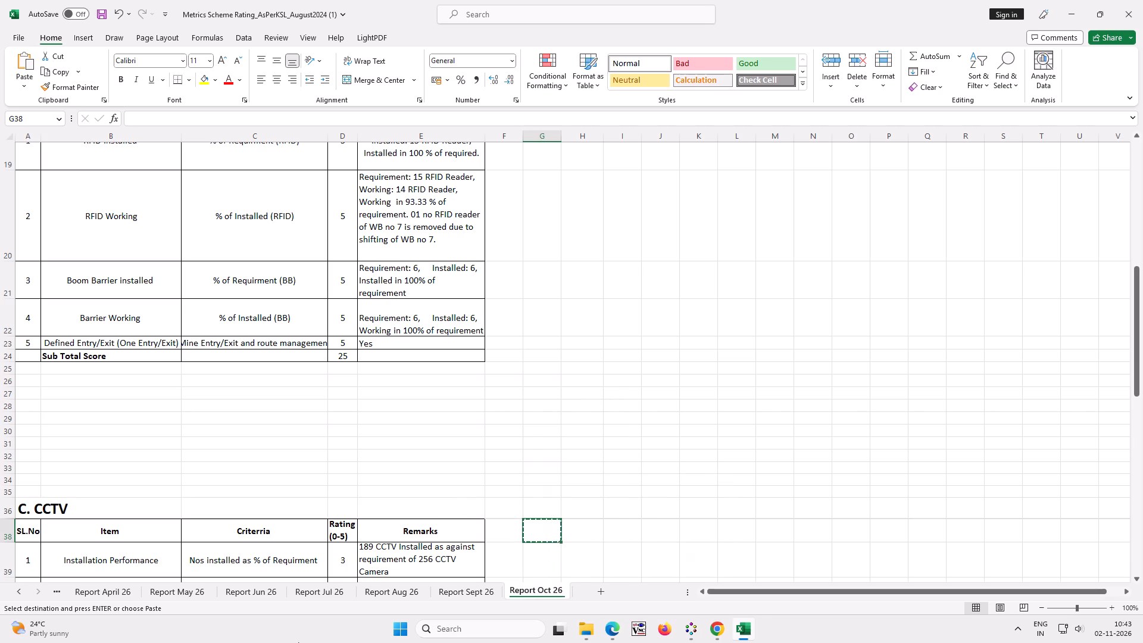